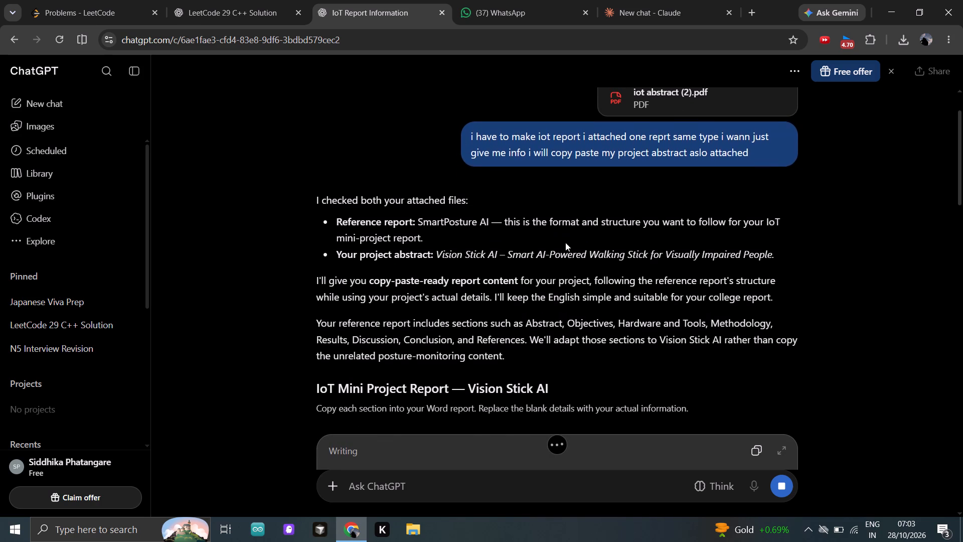
Review the generated reply with the copy-paste-ready IoT mini project report content for Vision Stick AI.
{"action": "scroll", "coordinate": [384, 327], "scroll_direction": "down", "scroll_amount": 1}
{"action": "scroll", "coordinate": [523, 212], "scroll_direction": "down", "scroll_amount": 1}
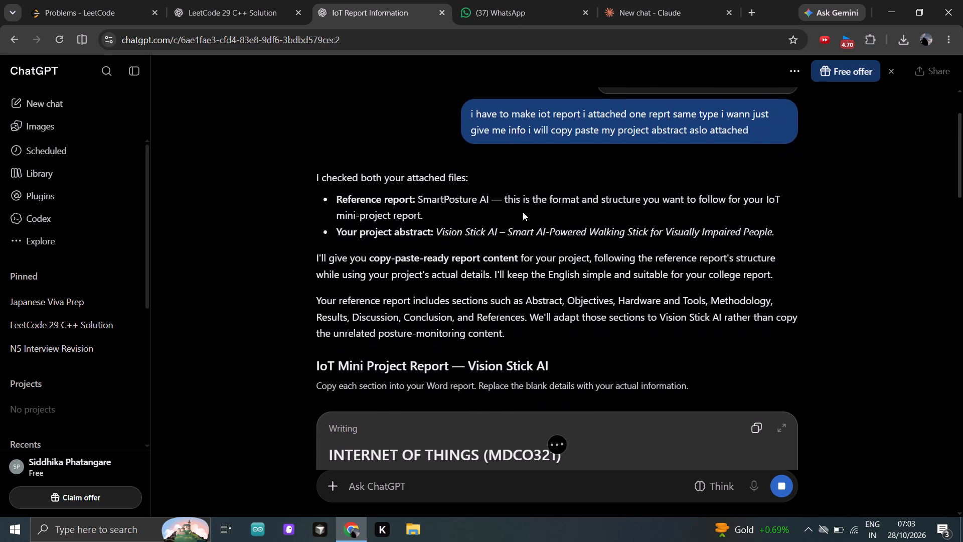
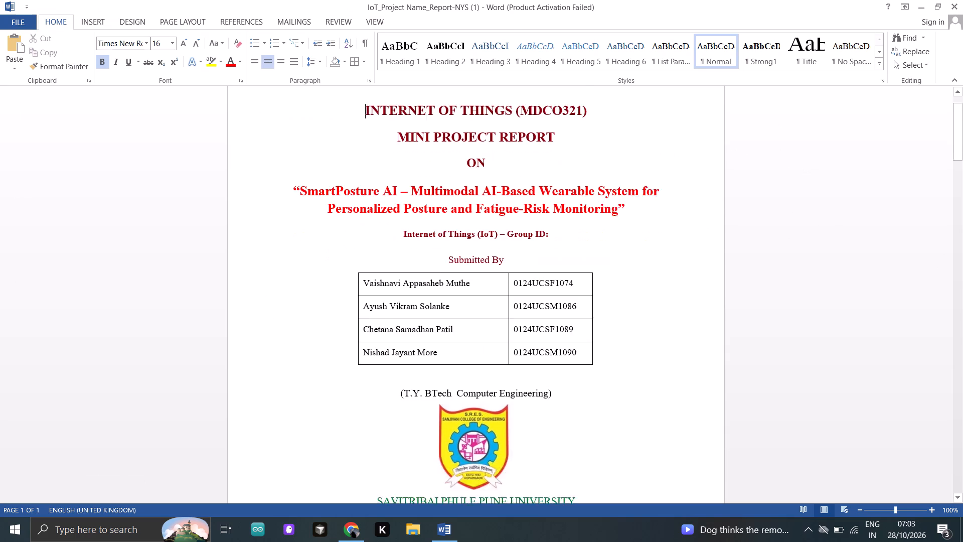
Replace the first student's name in the cover page's Submitted By table with the new group member's name.
{"action": "scroll", "coordinate": [491, 242], "scroll_direction": "down", "scroll_amount": 1}
{"action": "left_click_drag", "start_coordinate": [471, 260], "coordinate": [373, 262]}
{"action": "key", "text": "BackSpace"}
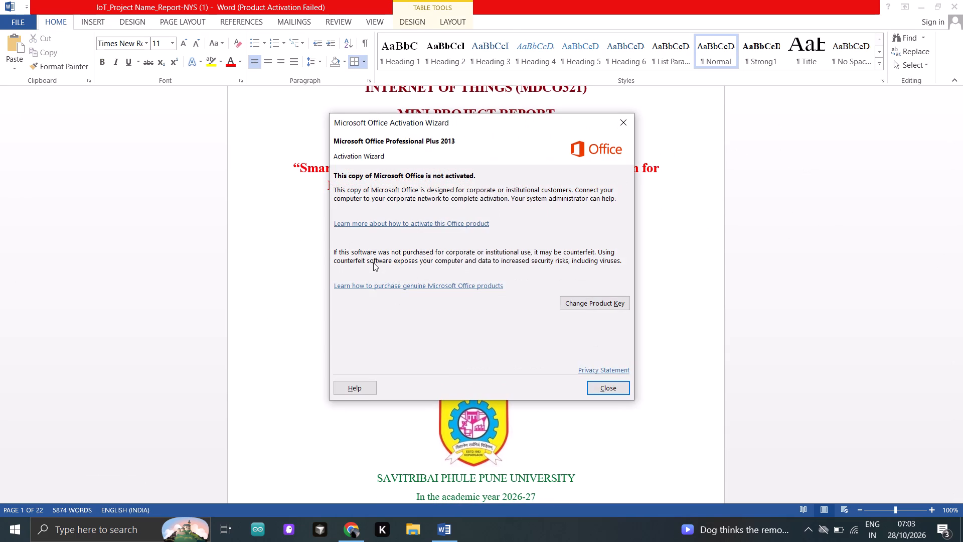
{"action": "left_click", "coordinate": [627, 119]}
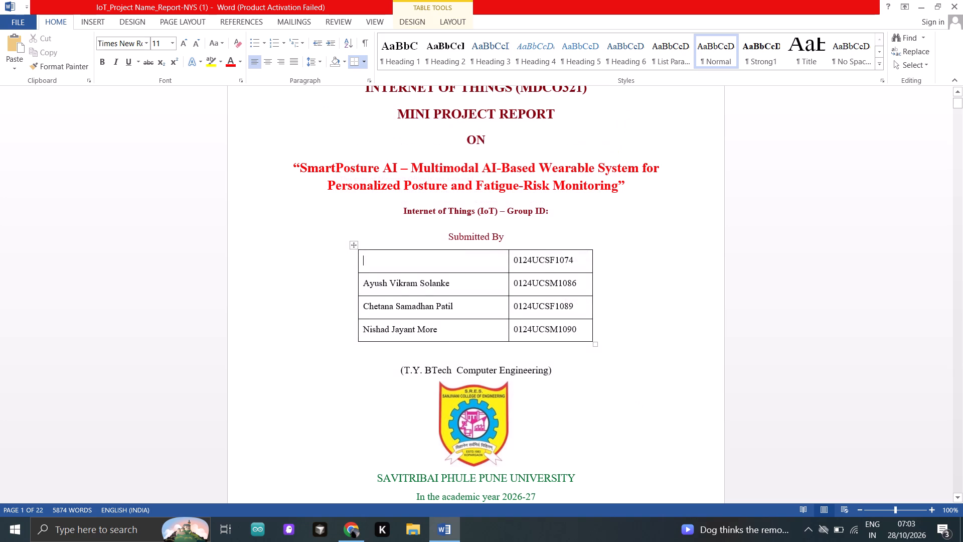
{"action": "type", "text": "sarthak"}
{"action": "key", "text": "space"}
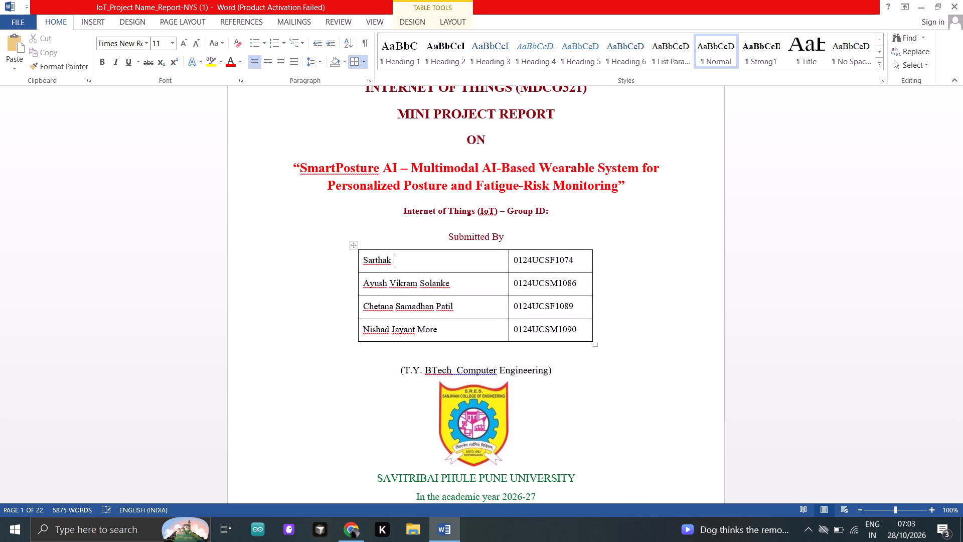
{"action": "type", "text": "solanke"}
Change the ending of the roll number in the table's first row to the new group member's number.
{"action": "left_click", "coordinate": [571, 263]}
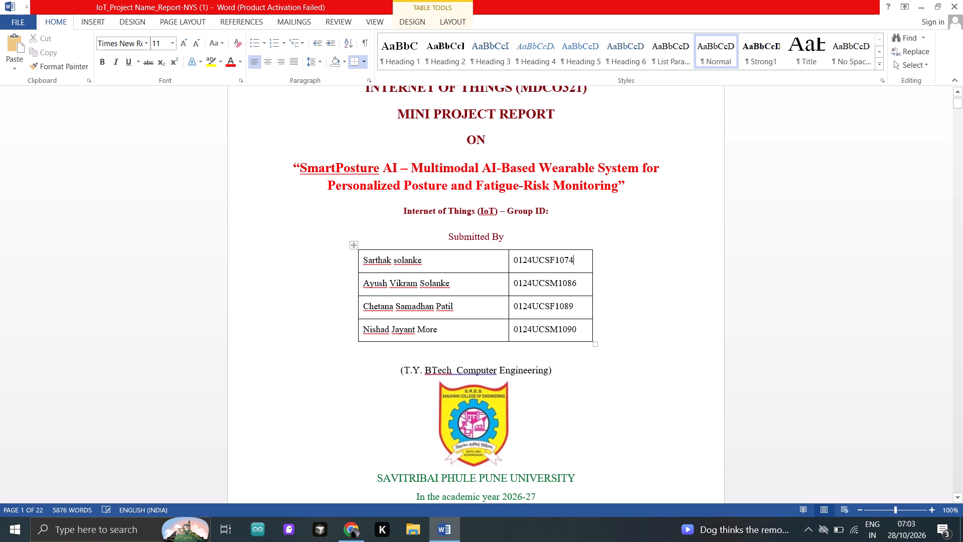
{"action": "key", "text": "BackSpace"}
{"action": "key", "text": "BackSpace"}
{"action": "key", "text": "BackSpace"}
{"action": "key", "text": "BackSpace"}
{"action": "key", "text": "BackSpace"}
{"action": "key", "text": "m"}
{"action": "key", "text": "BackSpace"}
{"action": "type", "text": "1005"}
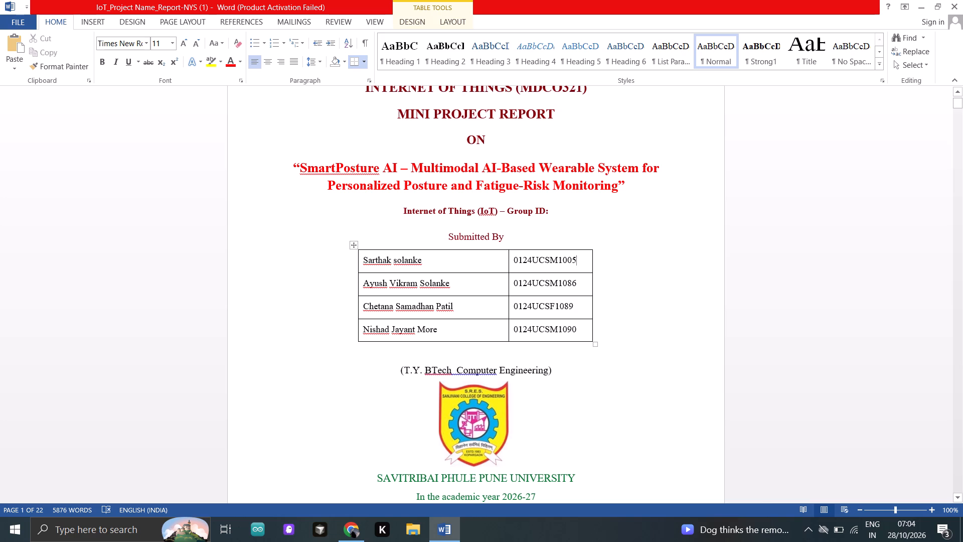
Replace the student name in the second row of the Submitted By table with the second group member's name.
{"action": "left_click_drag", "start_coordinate": [364, 285], "coordinate": [488, 288]}
{"action": "key", "text": "BackSpace"}
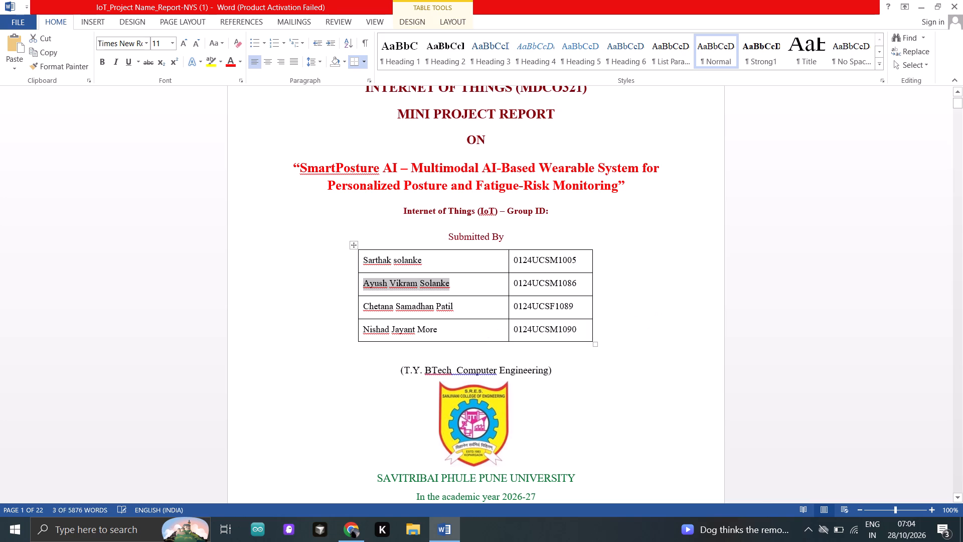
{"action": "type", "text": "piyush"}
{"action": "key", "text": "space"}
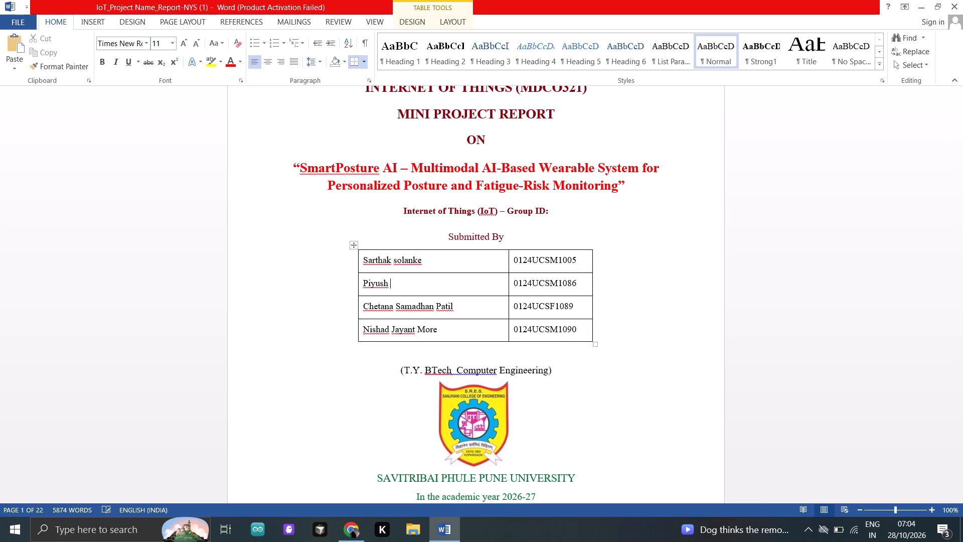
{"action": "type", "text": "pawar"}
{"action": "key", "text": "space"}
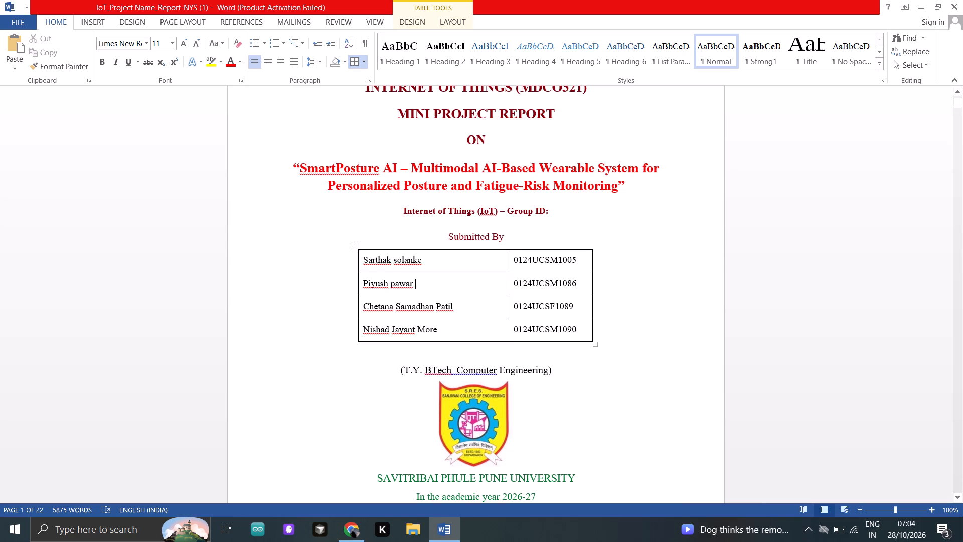
Change the last two digits of the student ID in the second table row to the second group member's.
{"action": "left_click", "coordinate": [574, 286]}
{"action": "key", "text": "Right"}
{"action": "key", "text": "BackSpace"}
{"action": "key", "text": "BackSpace"}
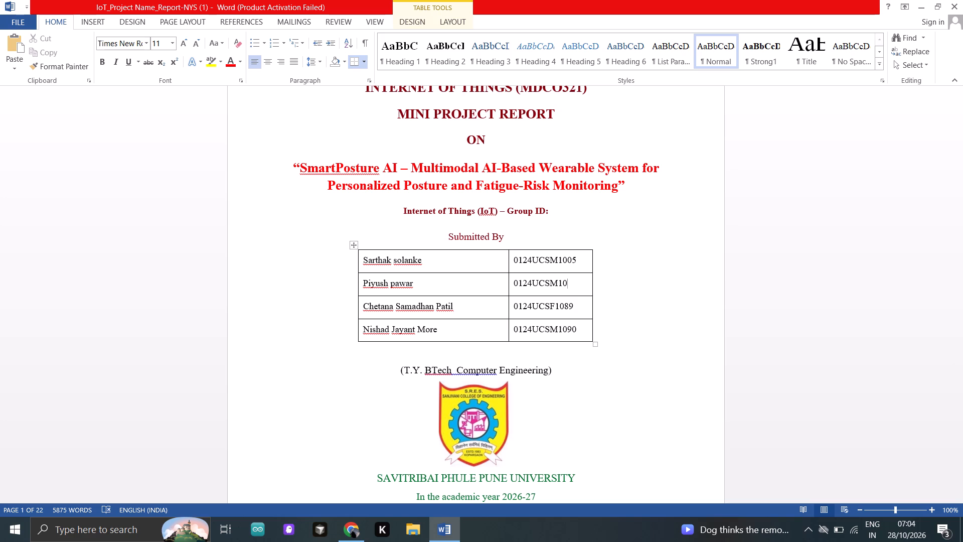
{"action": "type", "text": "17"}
Remove the final letter and four digits of the student ID in the third table row, keeping the rest of the prefix.
{"action": "left_click", "coordinate": [574, 307]}
{"action": "key", "text": "BackSpace"}
{"action": "key", "text": "BackSpace"}
{"action": "key", "text": "BackSpace"}
{"action": "key", "text": "BackSpace"}
{"action": "key", "text": "BackSpace"}
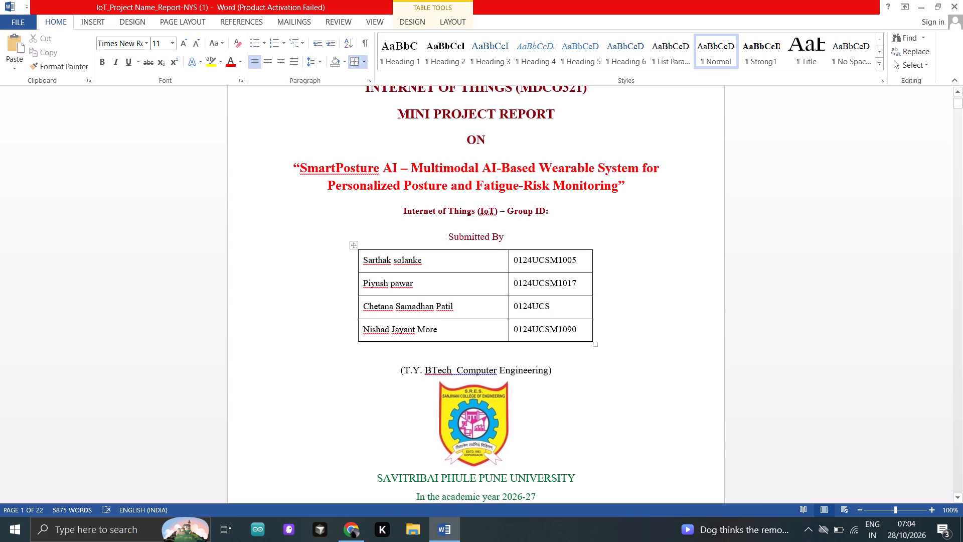
Replace the student name in the third row of the Submitted By table with the third group member's name.
{"action": "left_click_drag", "start_coordinate": [452, 304], "coordinate": [119, 309]}
{"action": "key", "text": "BackSpace"}
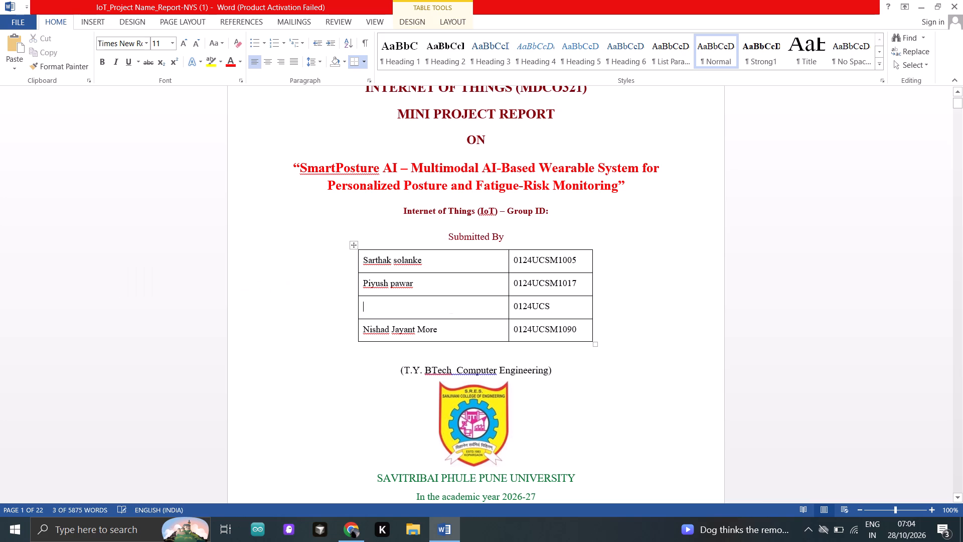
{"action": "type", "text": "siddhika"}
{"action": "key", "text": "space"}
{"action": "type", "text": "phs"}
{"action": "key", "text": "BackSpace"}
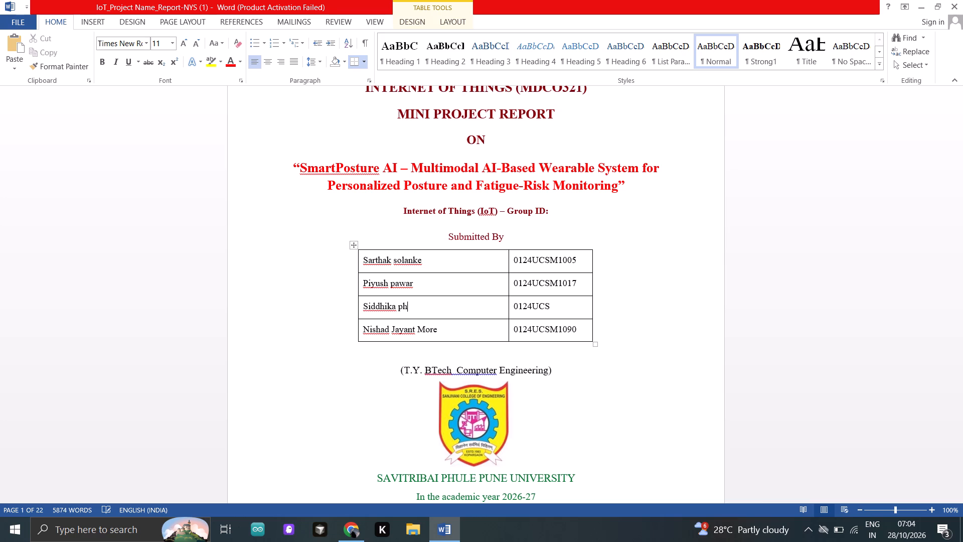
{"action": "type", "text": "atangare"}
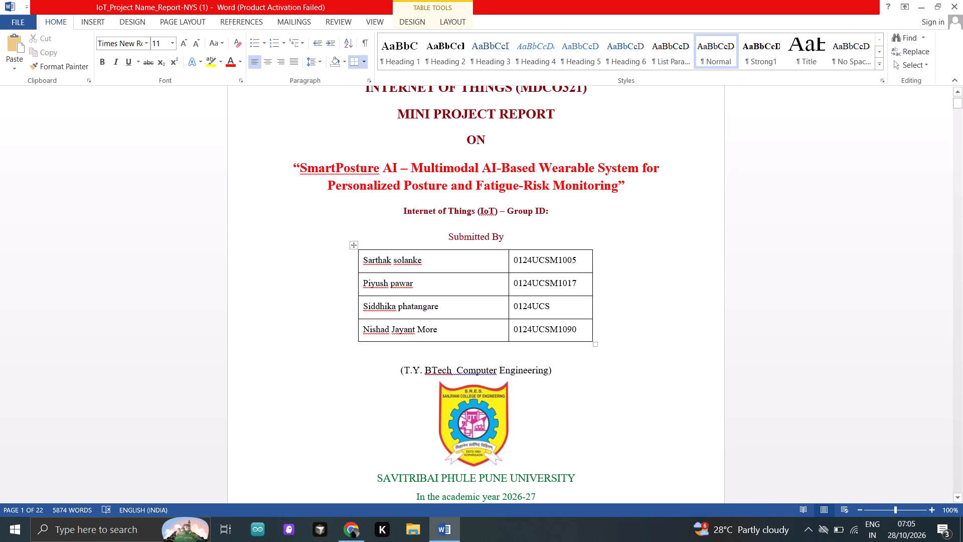
Complete the truncated student ID in the third table row with the third group member's letter and digits.
{"action": "left_click", "coordinate": [555, 308]}
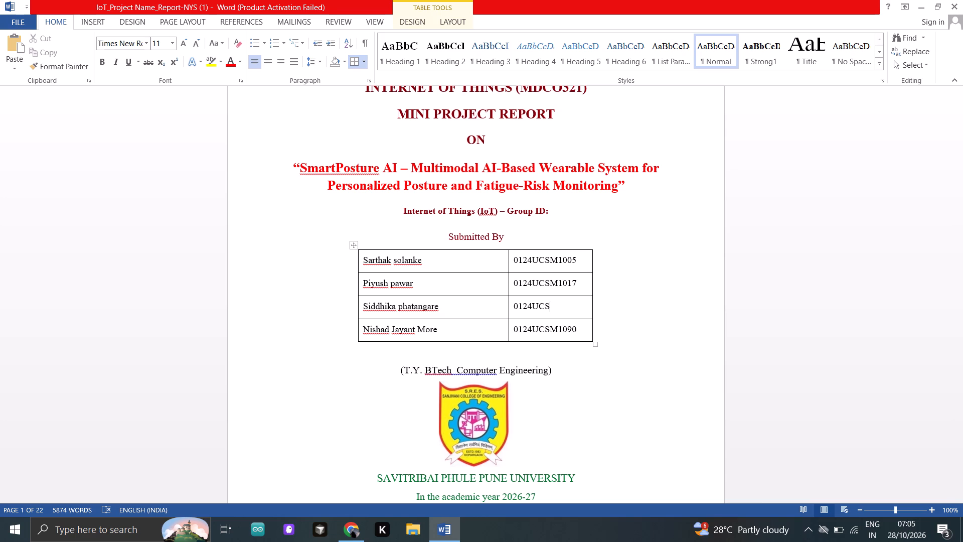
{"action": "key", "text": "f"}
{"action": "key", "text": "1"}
{"action": "key", "text": "BackSpace"}
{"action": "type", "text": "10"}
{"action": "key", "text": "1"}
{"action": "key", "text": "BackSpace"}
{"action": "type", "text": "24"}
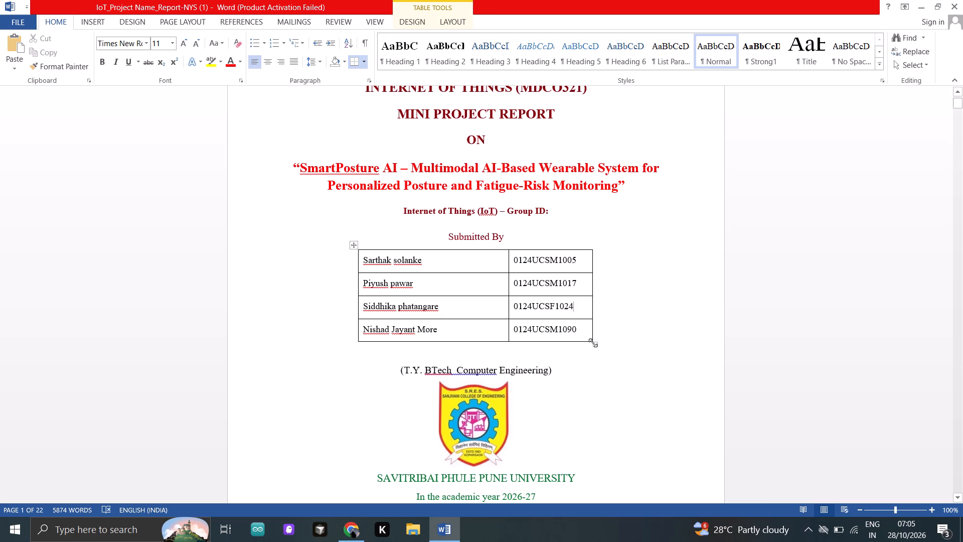
Delete the fourth student row together with the start of the "(T.Y. BTech Computer Engineering)" line, up to the E of Engineering.
{"action": "left_click_drag", "start_coordinate": [581, 336], "coordinate": [503, 343]}
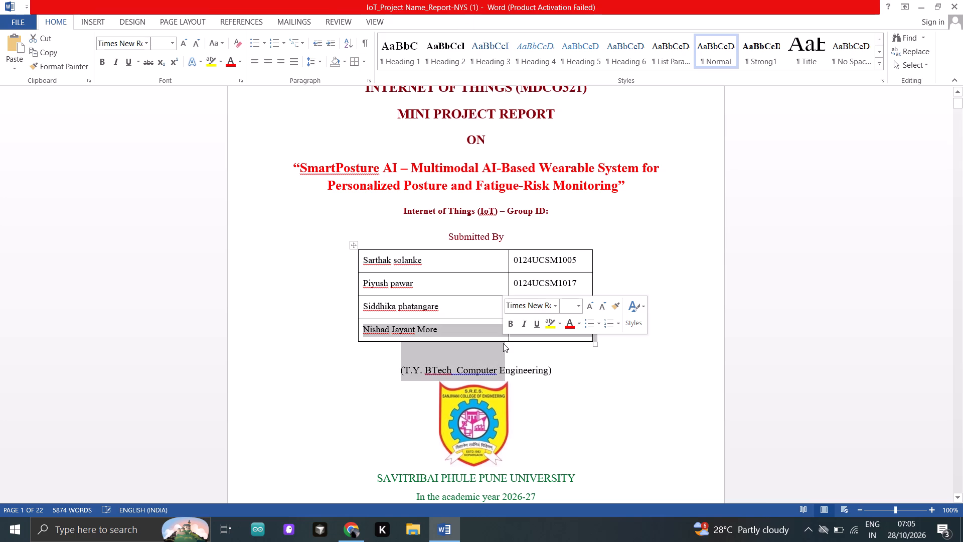
{"action": "key", "text": "BackSpace"}
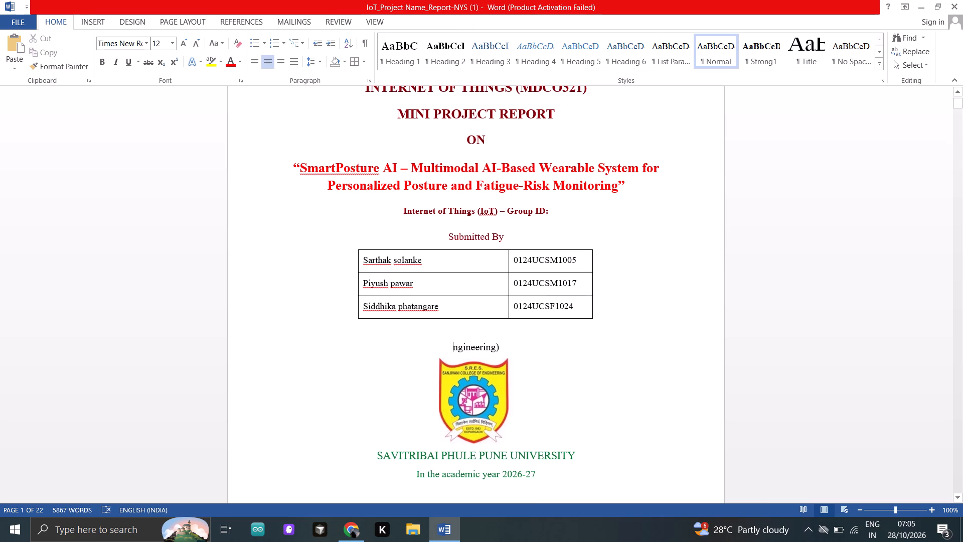
Select the two-line project title on the cover page, from "SmartPosture AI" through "Fatigue-Risk Monitoring".
{"action": "scroll", "coordinate": [298, 171], "scroll_direction": "up", "scroll_amount": 1}
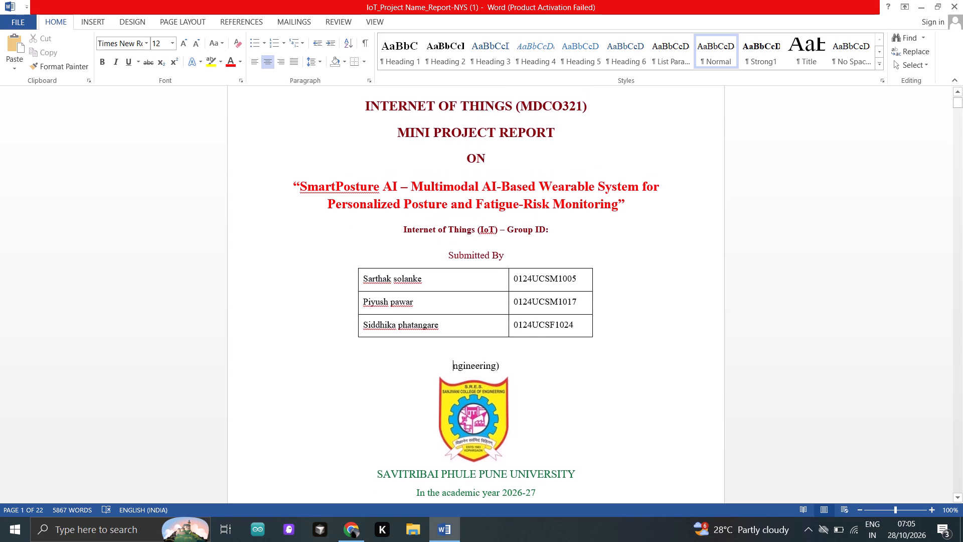
{"action": "scroll", "coordinate": [298, 171], "scroll_direction": "up", "scroll_amount": 1}
{"action": "scroll", "coordinate": [400, 165], "scroll_direction": "down", "scroll_amount": 1}
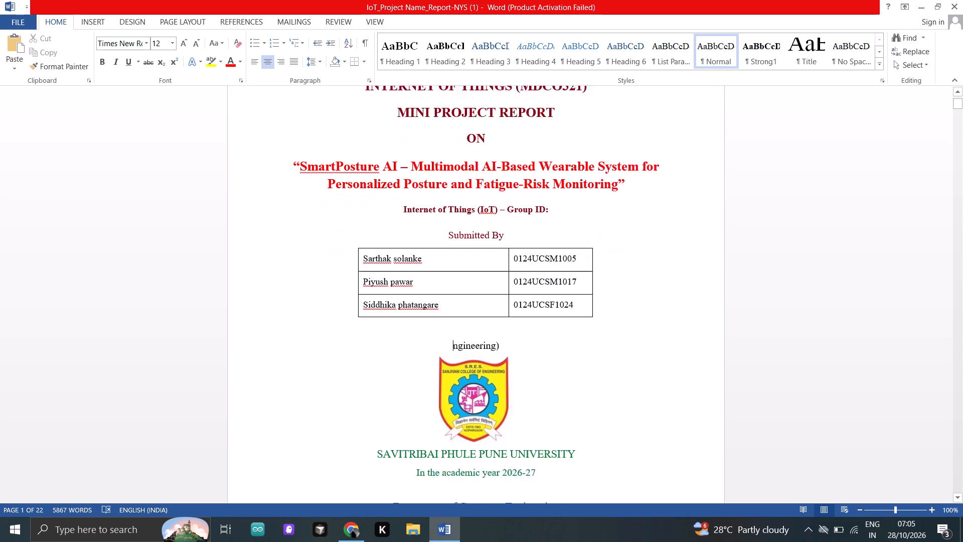
{"action": "scroll", "coordinate": [400, 165], "scroll_direction": "down", "scroll_amount": 1}
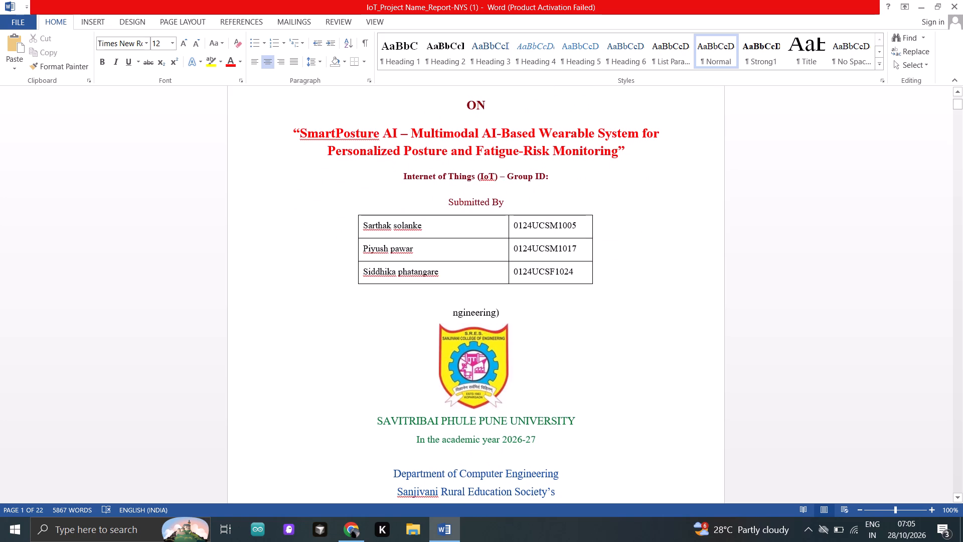
{"action": "left_click_drag", "start_coordinate": [300, 127], "coordinate": [541, 128]}
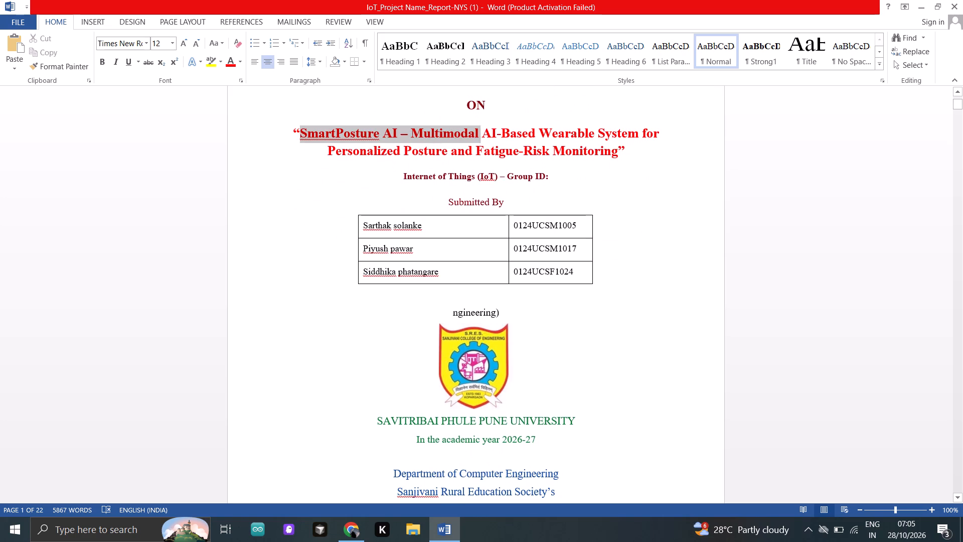
{"action": "left_click_drag", "start_coordinate": [541, 128], "coordinate": [683, 141]}
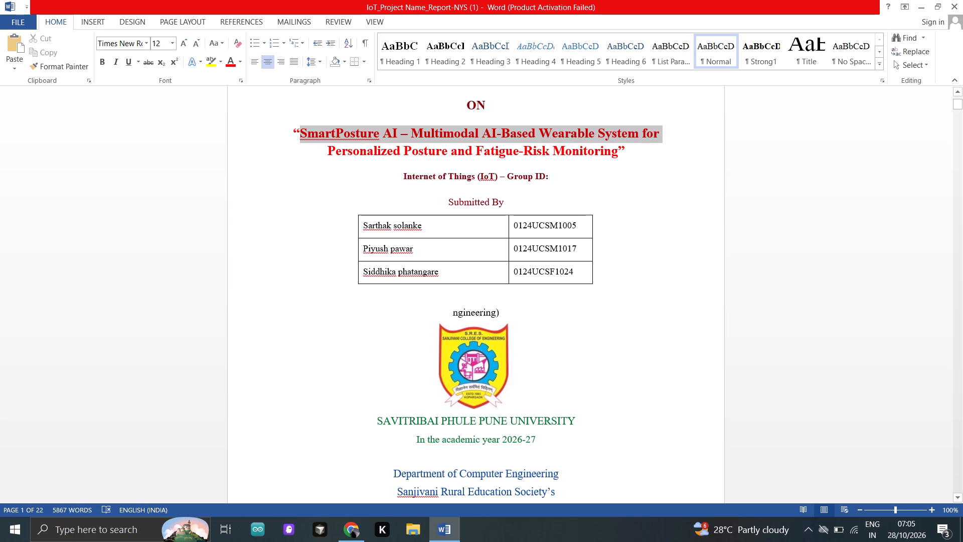
{"action": "left_click_drag", "start_coordinate": [683, 141], "coordinate": [669, 153]}
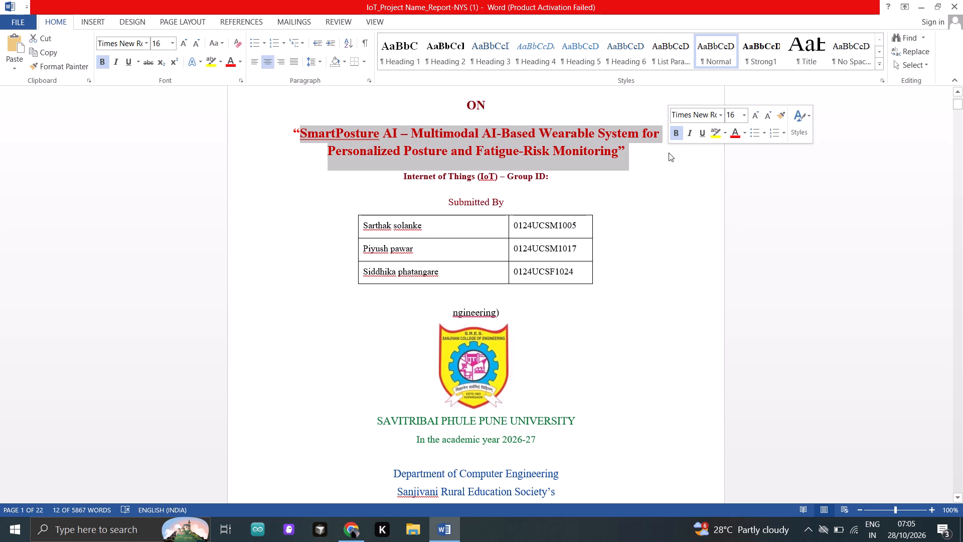
Reselect the whole two-line SmartPosture AI project title on the cover page, including its opening and closing quotation marks.
{"action": "left_click", "coordinate": [669, 153]}
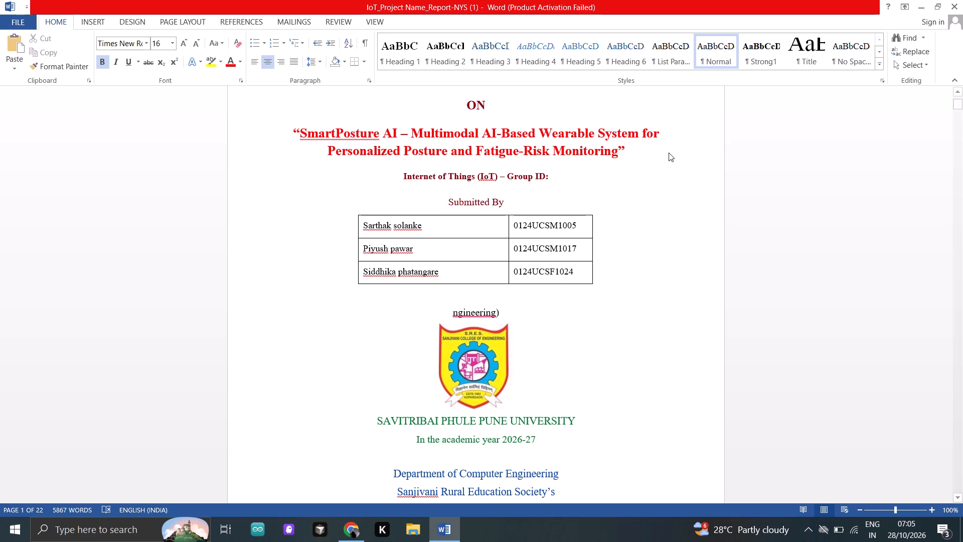
{"action": "left_click_drag", "start_coordinate": [628, 152], "coordinate": [221, 100]}
{"action": "left_click", "coordinate": [279, 130]}
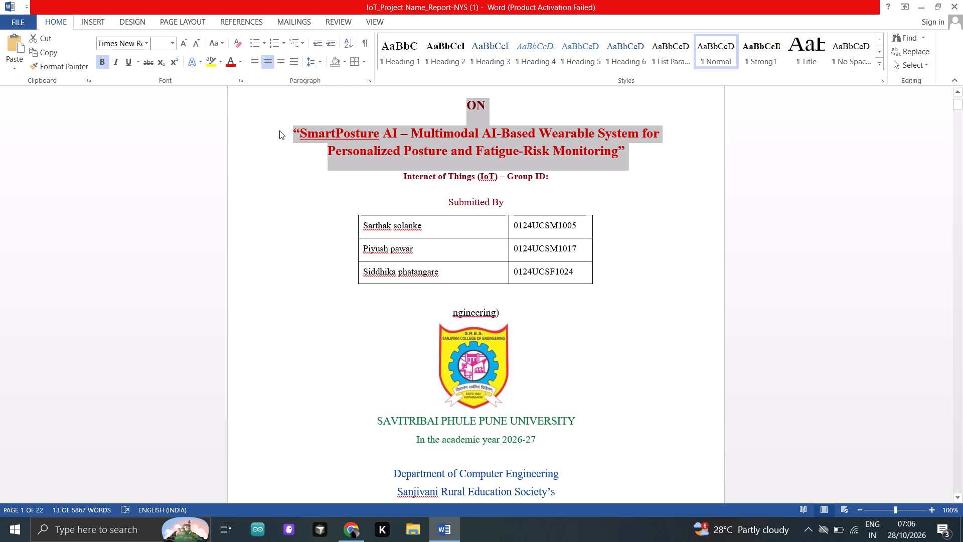
{"action": "left_click_drag", "start_coordinate": [295, 138], "coordinate": [588, 174]}
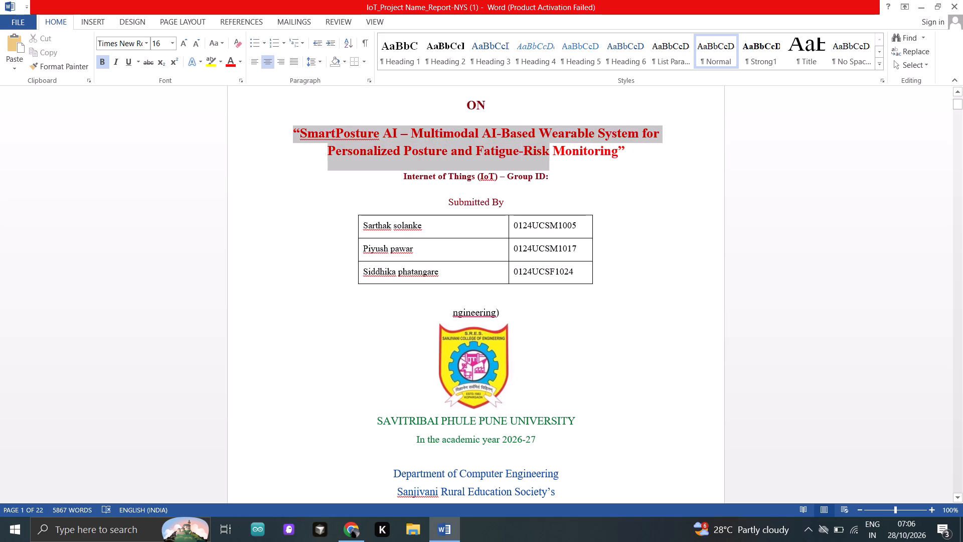
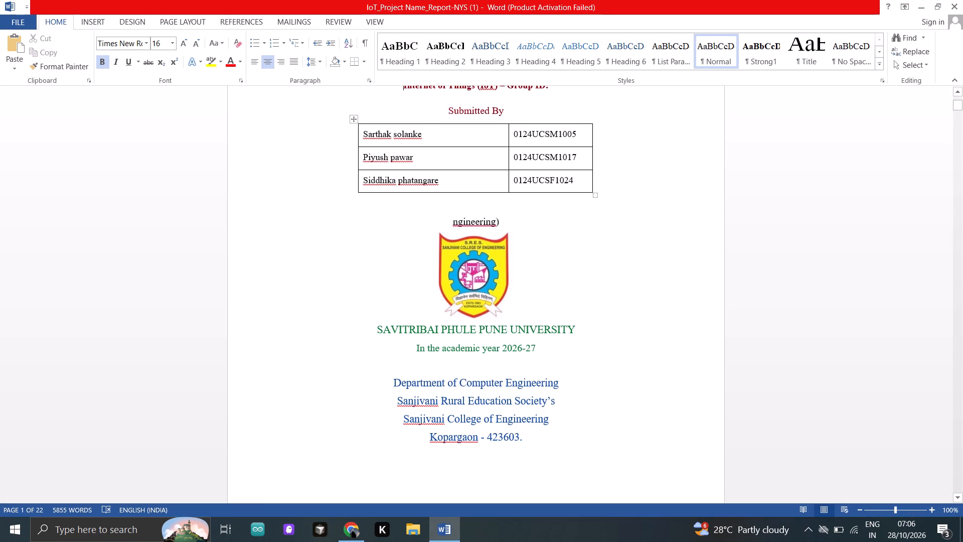
Paste the copied title "Vision Stick AI – Smart AI-Powered Walking Stick for Visually Impaired People" on a new line below "ON" on the cover page.
{"action": "scroll", "coordinate": [510, 115], "scroll_direction": "up", "scroll_amount": 1}
{"action": "scroll", "coordinate": [510, 115], "scroll_direction": "down", "scroll_amount": 1, "text": "ctrl"}
{"action": "scroll", "coordinate": [510, 115], "scroll_direction": "up", "scroll_amount": 1, "text": "ctrl"}
{"action": "scroll", "coordinate": [510, 115], "scroll_direction": "up", "scroll_amount": 1}
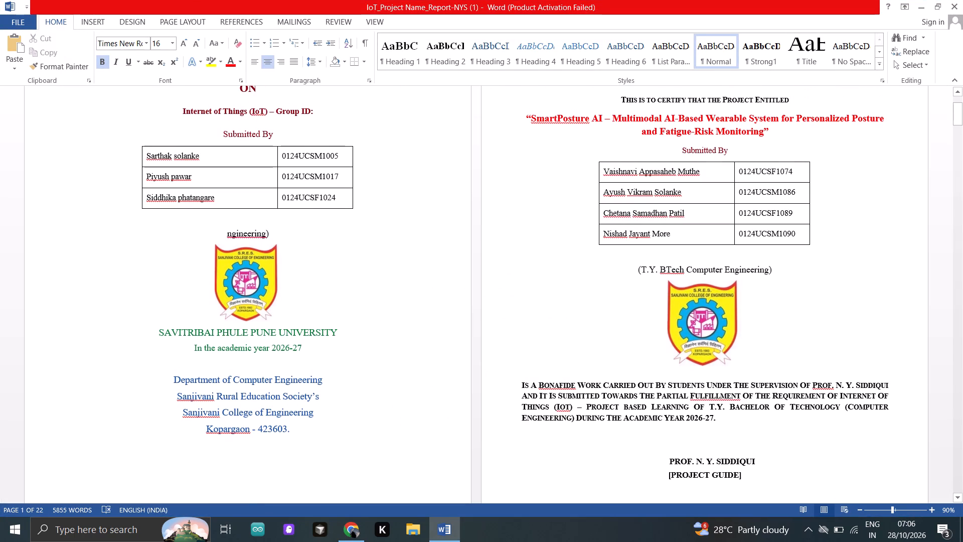
{"action": "left_click", "coordinate": [260, 96]}
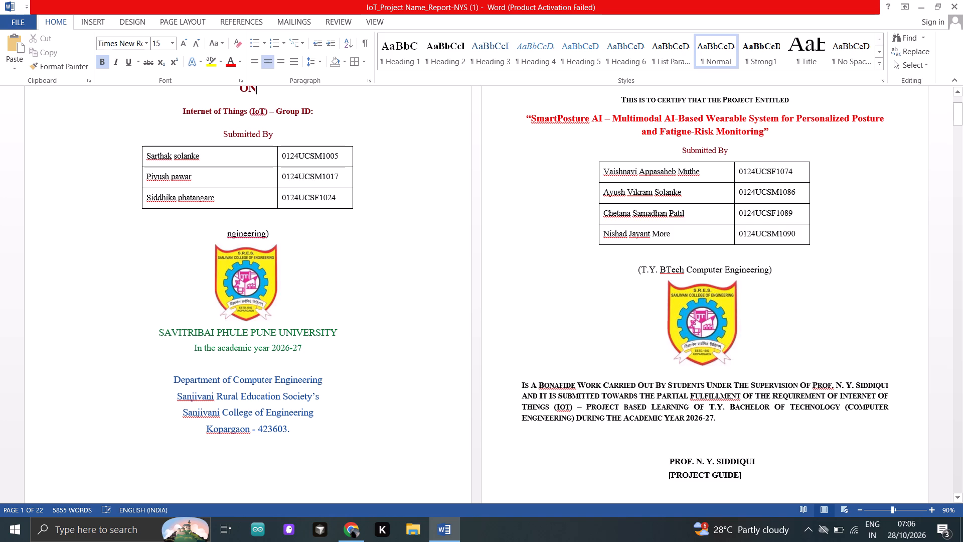
{"action": "key", "text": "Return"}
{"action": "key", "text": "ctrl+v"}
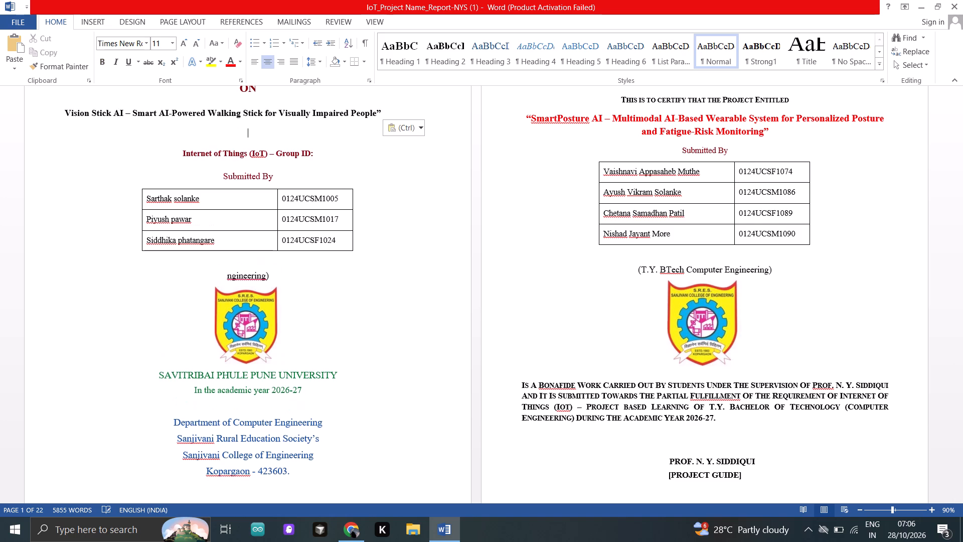
Indent the cover-page title "Vision Stick AI – Smart AI-Powered Walking Stick for Visually Impaired People" with five leading spaces.
{"action": "left_click", "coordinate": [62, 111]}
{"action": "key", "text": "space"}
{"action": "key", "text": "space"}
{"action": "key", "text": "space"}
{"action": "key", "text": "space"}
{"action": "key", "text": "space"}
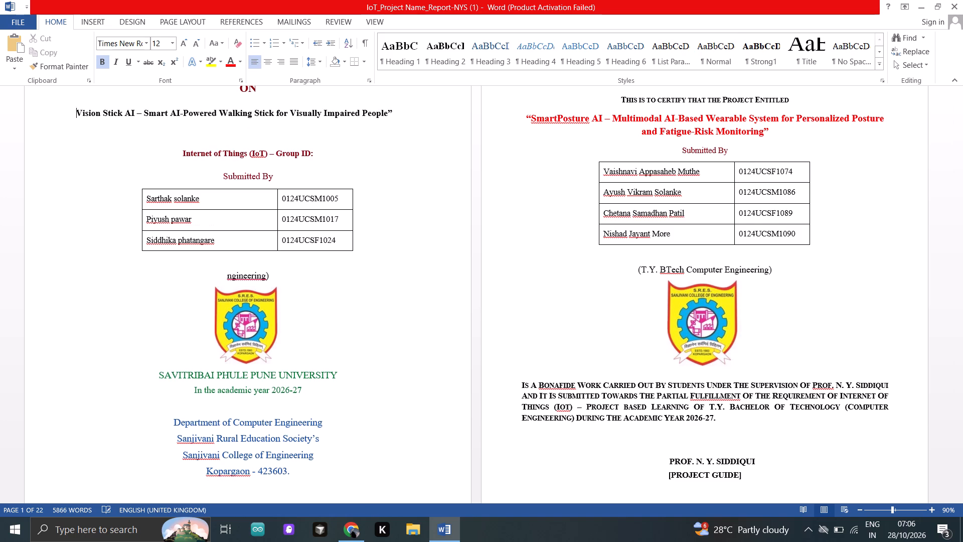
Set the font size of the whole Vision Stick AI title on the cover page to 18.
{"action": "scroll", "coordinate": [62, 111], "scroll_direction": "up", "scroll_amount": 1}
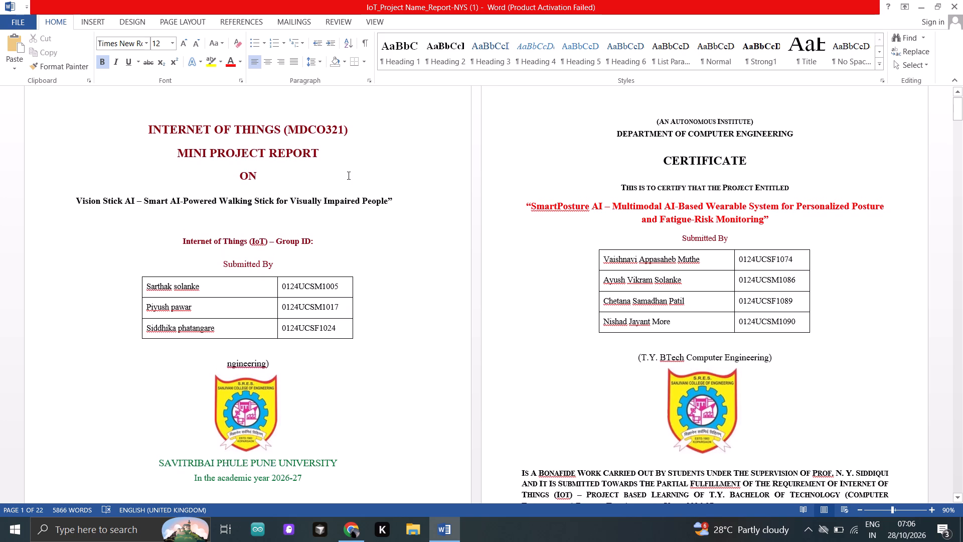
{"action": "scroll", "coordinate": [348, 175], "scroll_direction": "up", "scroll_amount": 3, "text": "ctrl"}
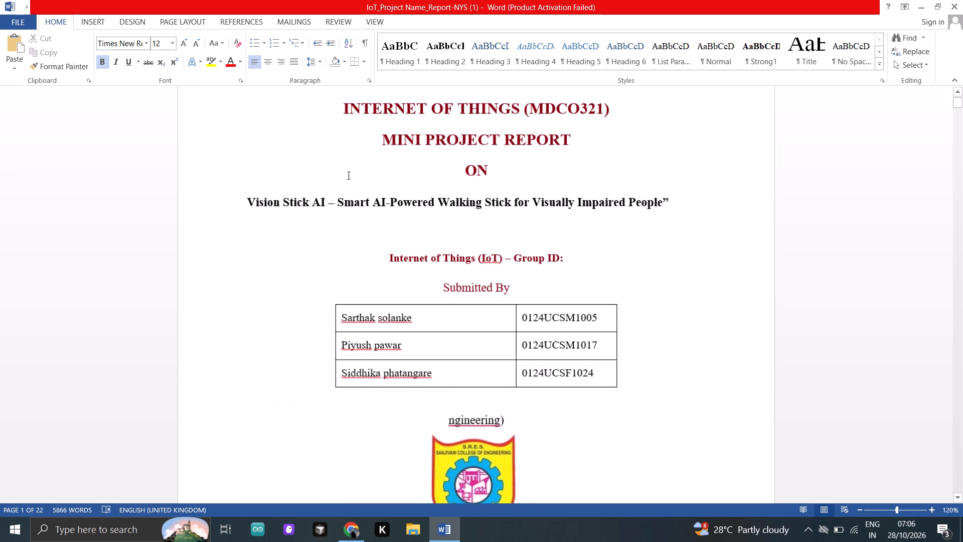
{"action": "left_click_drag", "start_coordinate": [248, 202], "coordinate": [583, 189]}
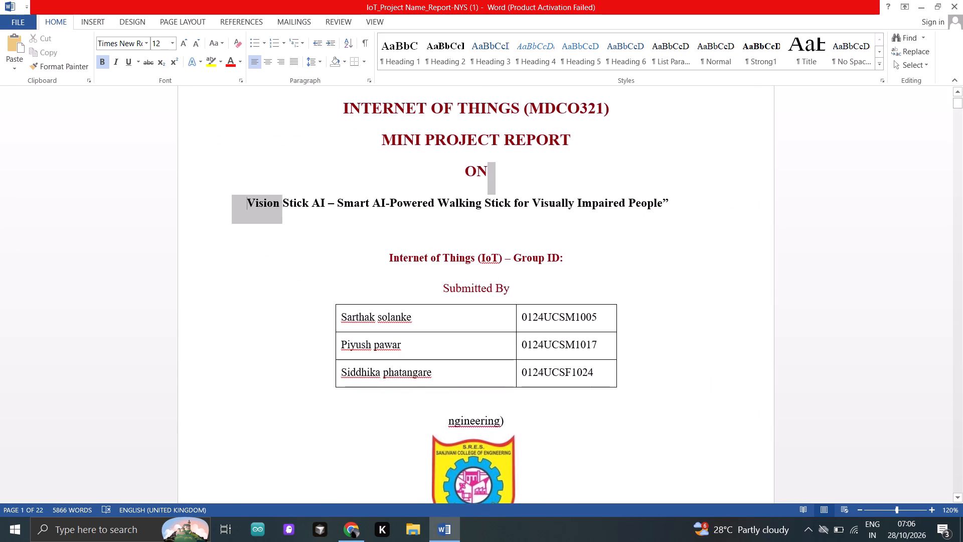
{"action": "left_click_drag", "start_coordinate": [583, 189], "coordinate": [685, 218]}
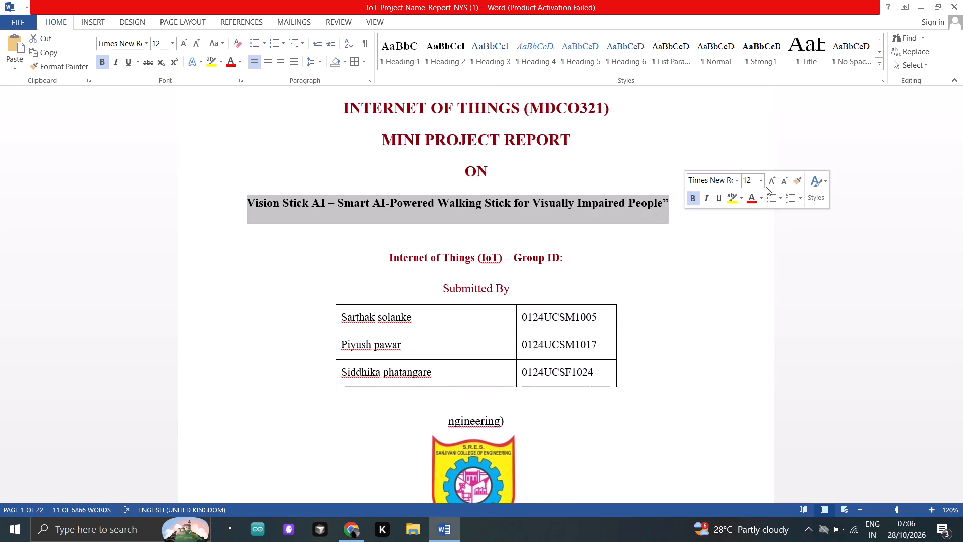
{"action": "left_click", "coordinate": [764, 185]}
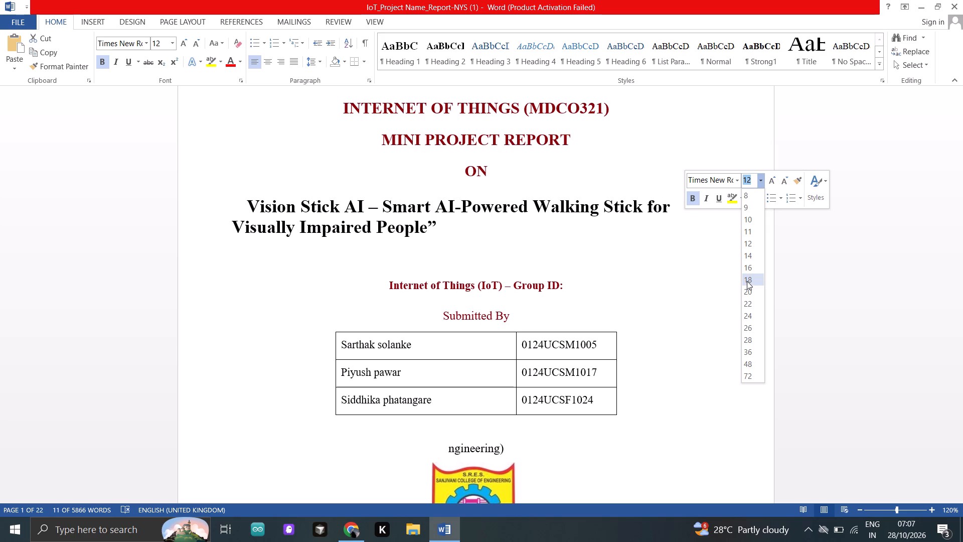
{"action": "left_click", "coordinate": [747, 281]}
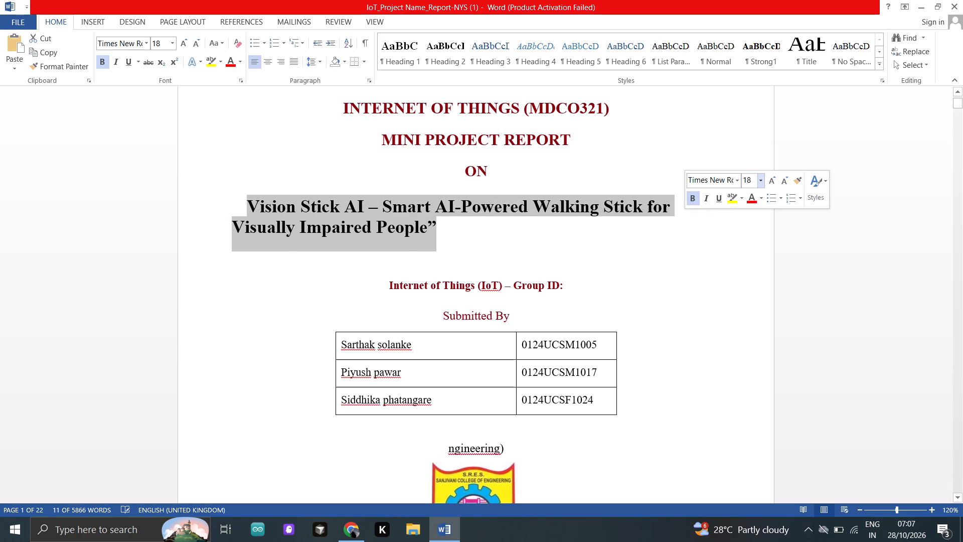
{"action": "left_click", "coordinate": [601, 278]}
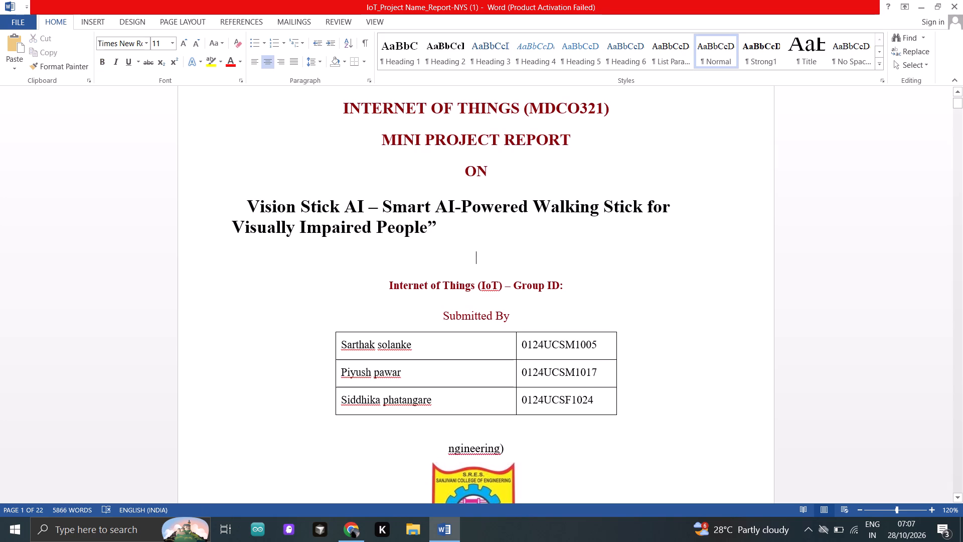
Try to indent the title's second line by inserting four spaces before "Visually Impaired People".
{"action": "left_click", "coordinate": [237, 221]}
{"action": "key", "text": "space"}
{"action": "key", "text": "space"}
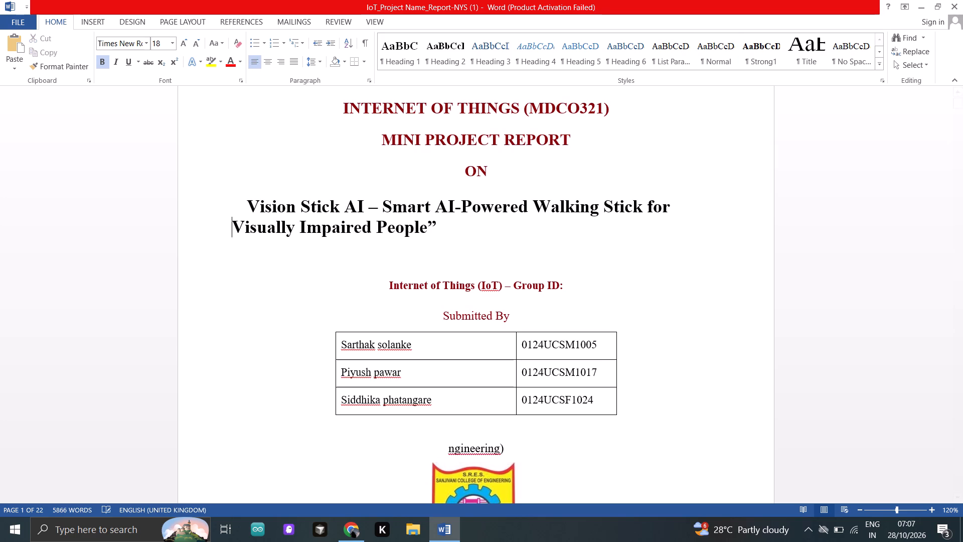
{"action": "key", "text": "space"}
{"action": "key", "text": "space"}
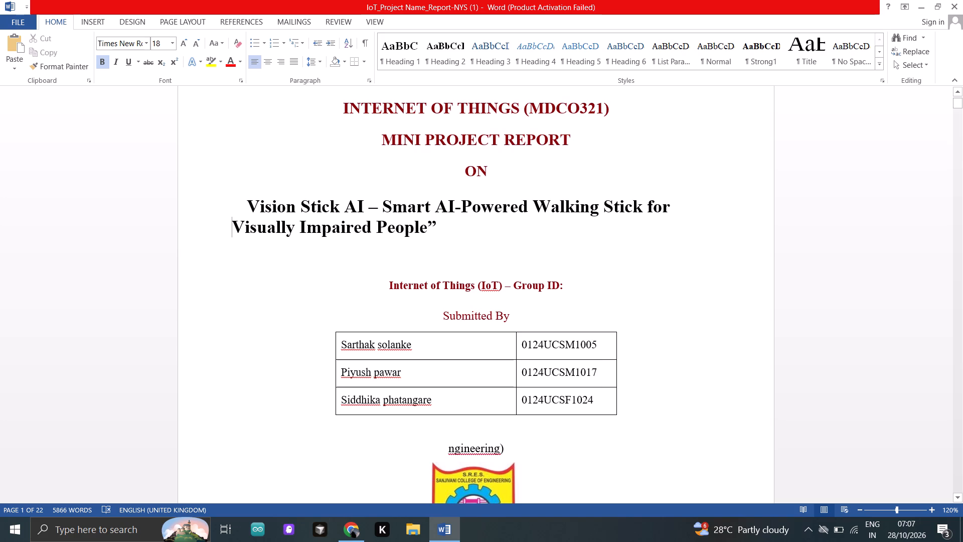
Rework the indent before "Vision Stick AI" by removing two spaces and adding three.
{"action": "left_click", "coordinate": [247, 208]}
{"action": "key", "text": "BackSpace"}
{"action": "key", "text": "BackSpace"}
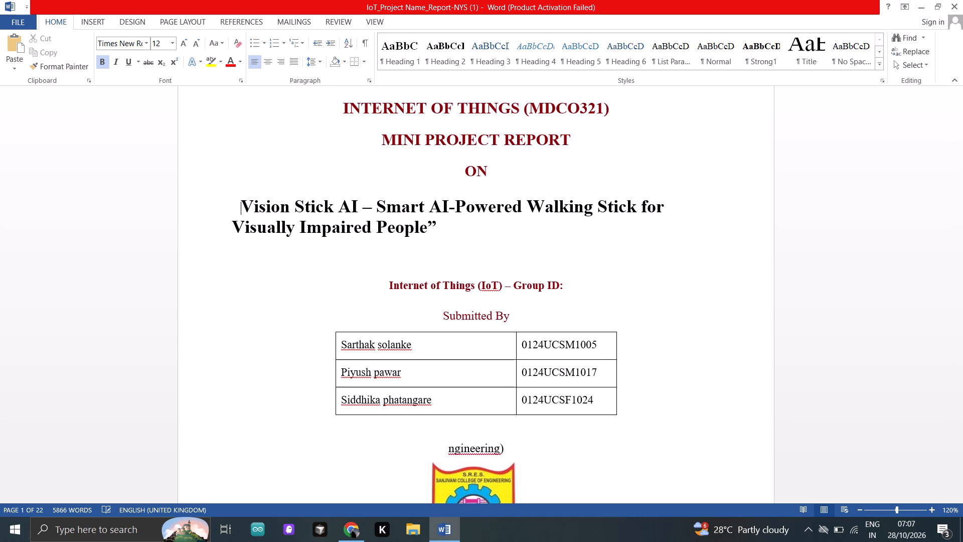
{"action": "key", "text": "space"}
{"action": "key", "text": "space"}
{"action": "key", "text": "space"}
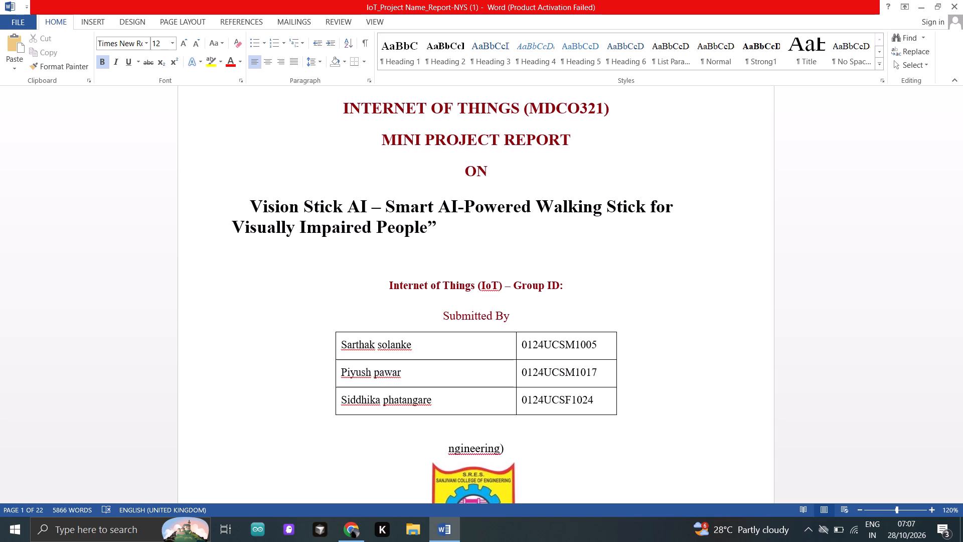
Try again to indent the title's second line with two more spaces before "Visually Impaired People".
{"action": "left_click", "coordinate": [232, 235]}
{"action": "key", "text": "space"}
{"action": "key", "text": "space"}
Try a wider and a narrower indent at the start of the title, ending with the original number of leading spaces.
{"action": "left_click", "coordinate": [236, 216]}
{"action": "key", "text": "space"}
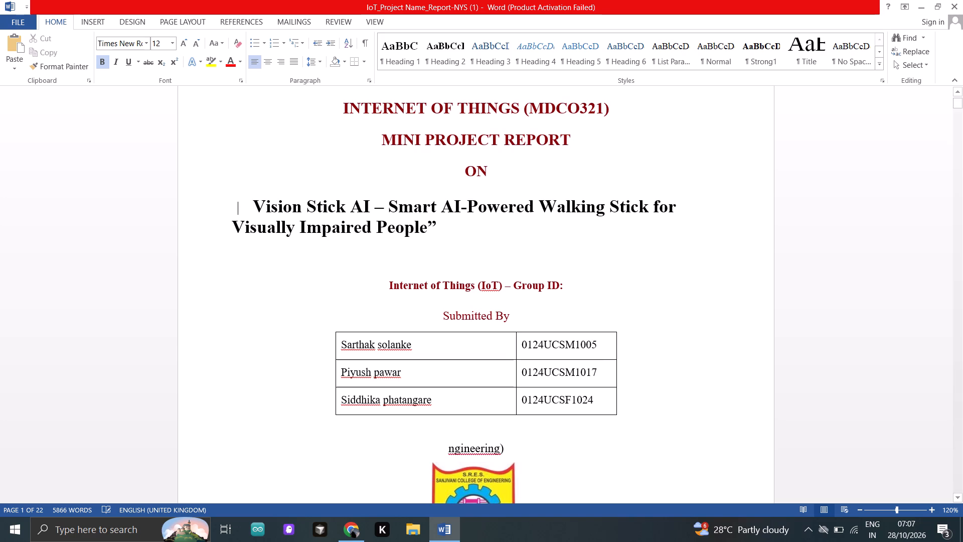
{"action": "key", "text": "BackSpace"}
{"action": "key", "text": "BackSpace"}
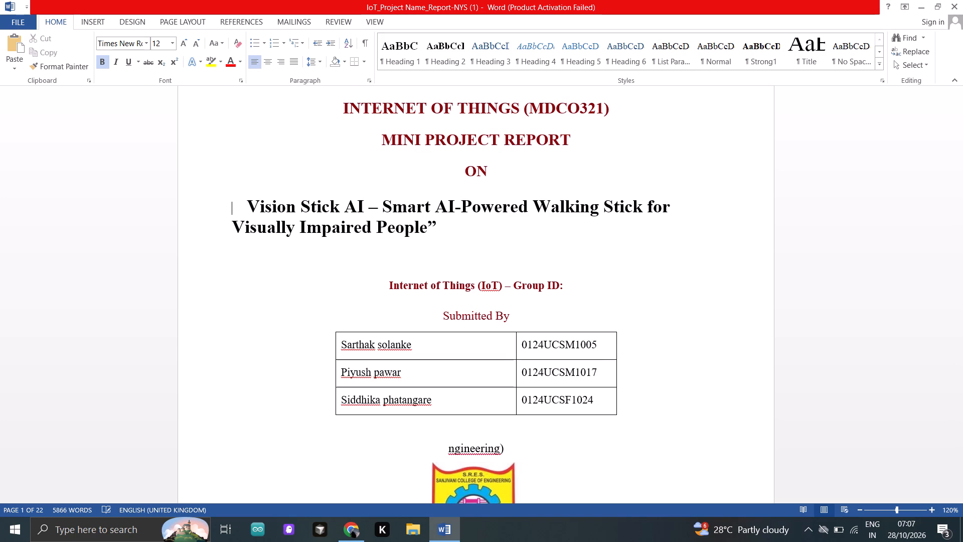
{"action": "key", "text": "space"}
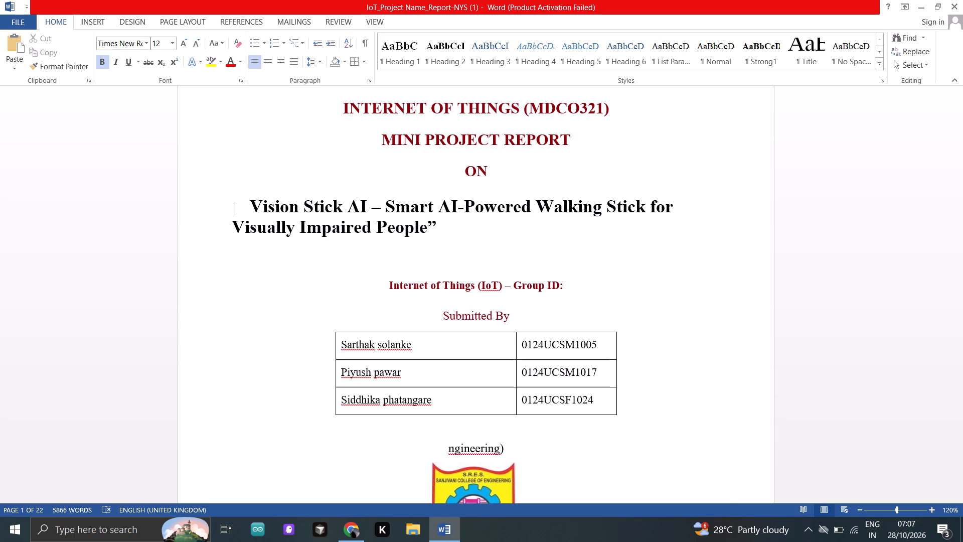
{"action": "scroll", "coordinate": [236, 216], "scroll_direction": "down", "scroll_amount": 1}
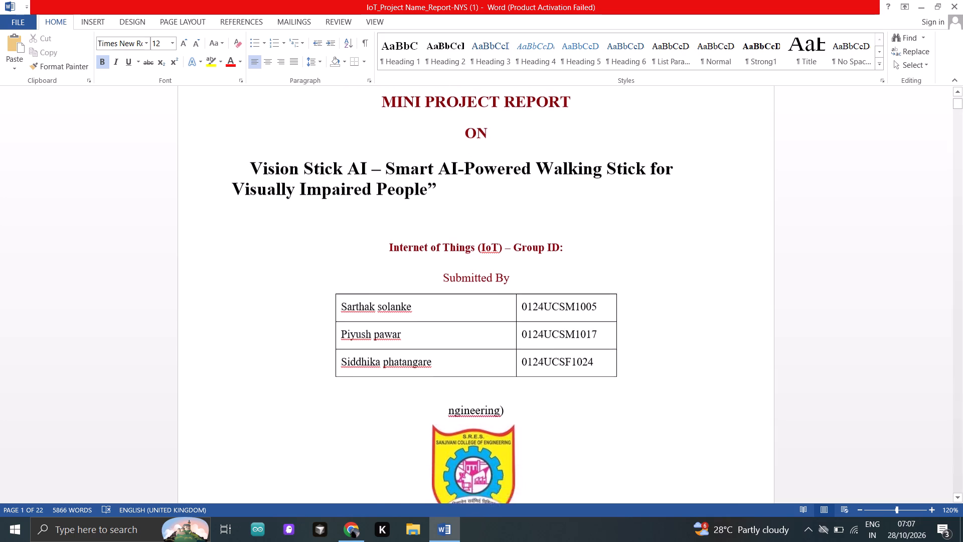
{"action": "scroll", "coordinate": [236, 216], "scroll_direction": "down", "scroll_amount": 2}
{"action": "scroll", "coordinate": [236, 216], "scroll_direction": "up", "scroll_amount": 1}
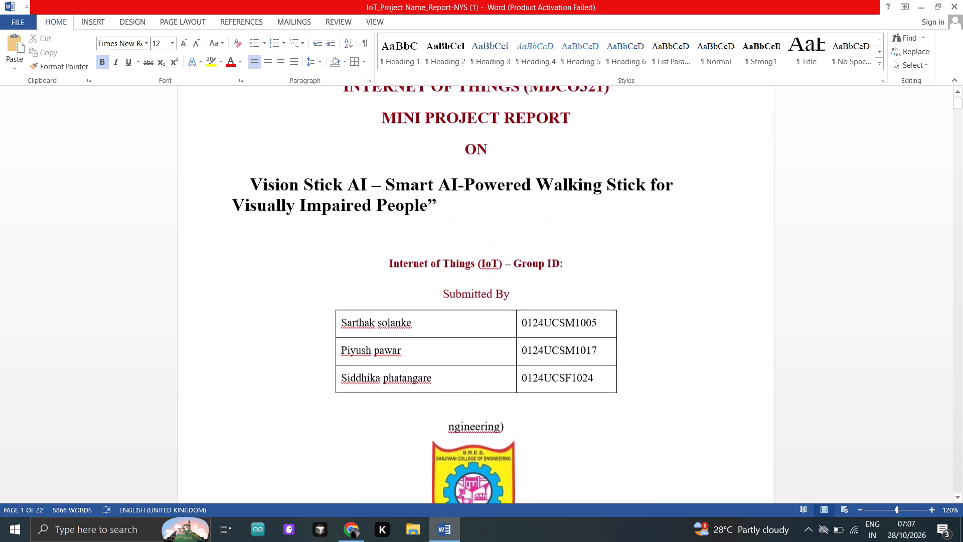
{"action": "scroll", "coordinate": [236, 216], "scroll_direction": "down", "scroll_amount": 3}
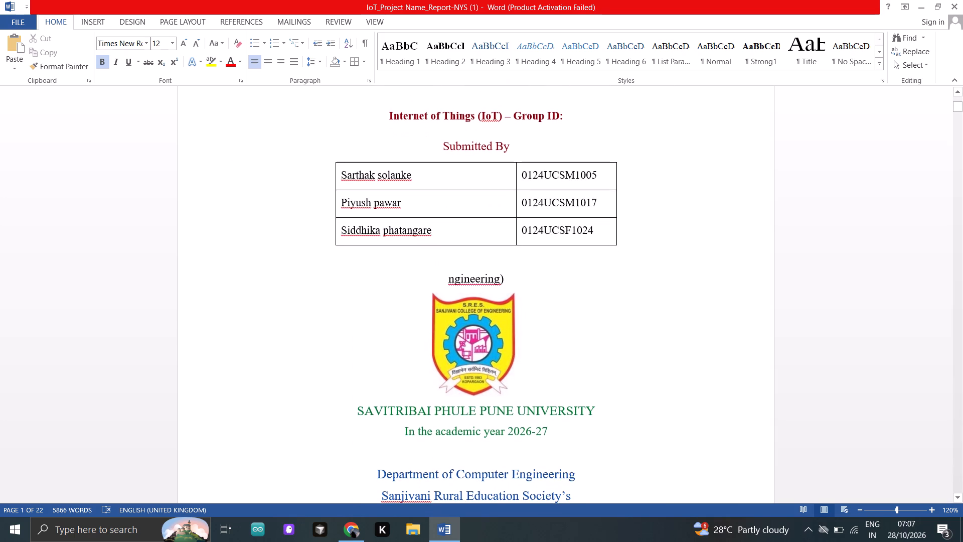
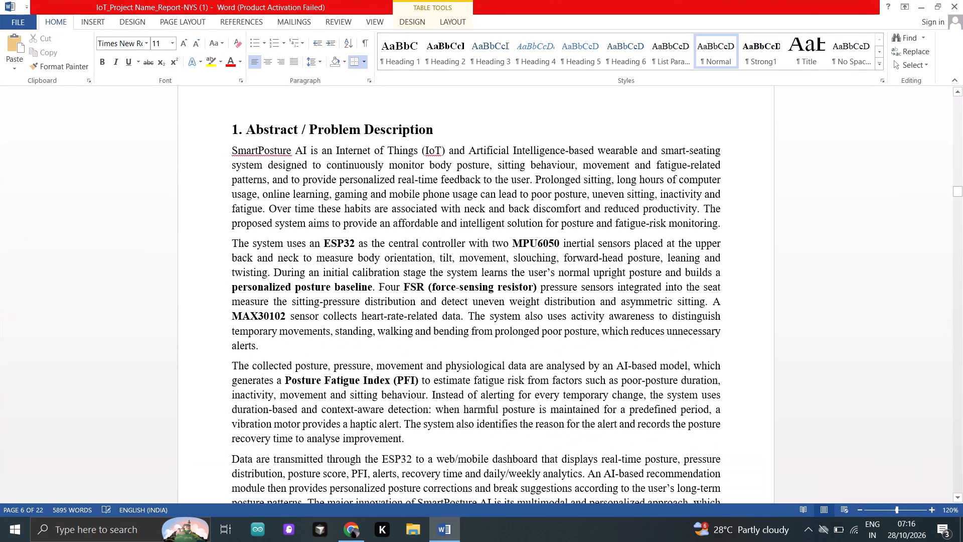
{"action": "scroll", "coordinate": [295, 242], "scroll_direction": "down", "scroll_amount": 1}
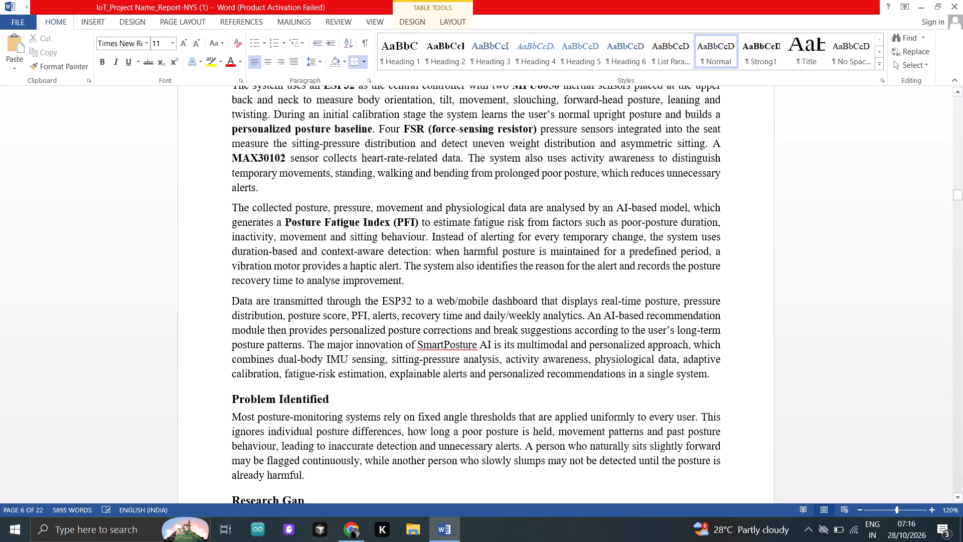
{"action": "left_click", "coordinate": [289, 237]}
{"action": "scroll", "coordinate": [289, 237], "scroll_direction": "up", "scroll_amount": 2}
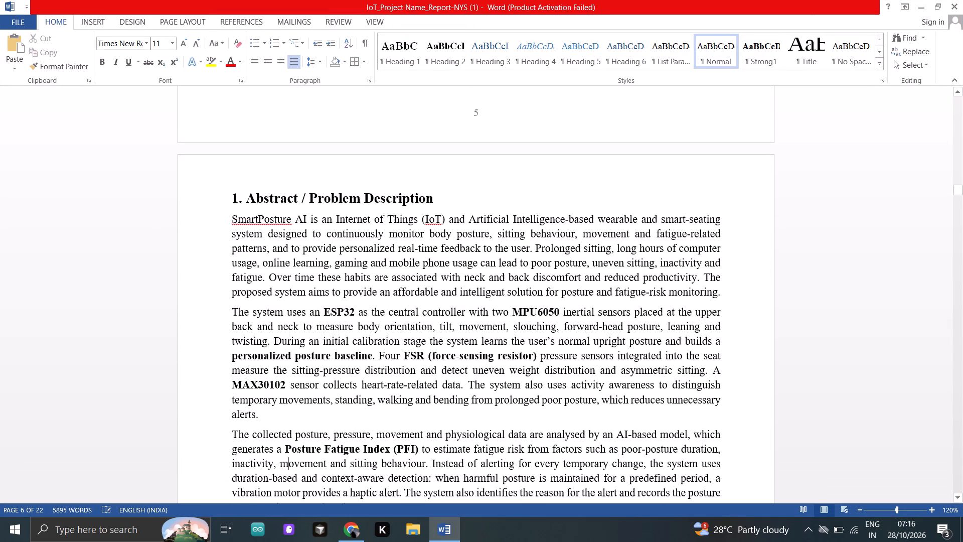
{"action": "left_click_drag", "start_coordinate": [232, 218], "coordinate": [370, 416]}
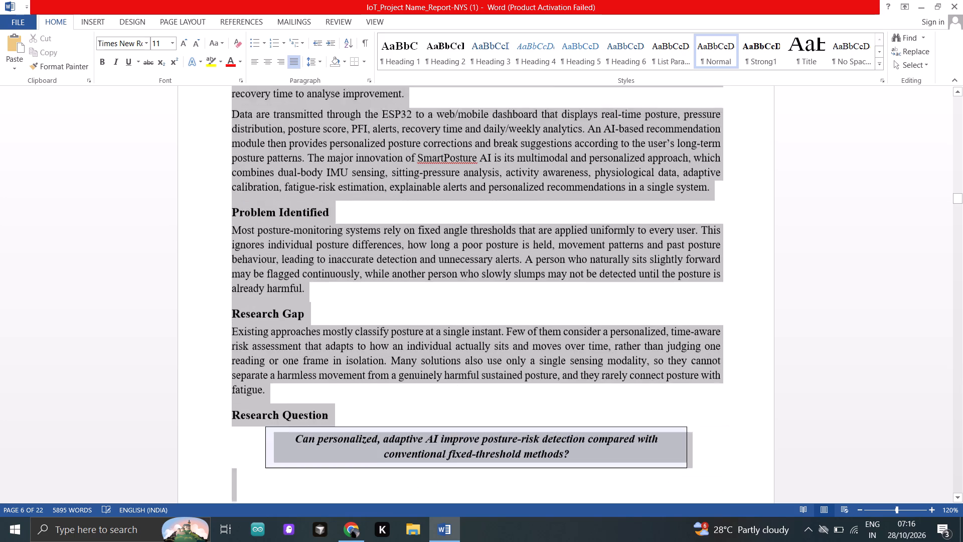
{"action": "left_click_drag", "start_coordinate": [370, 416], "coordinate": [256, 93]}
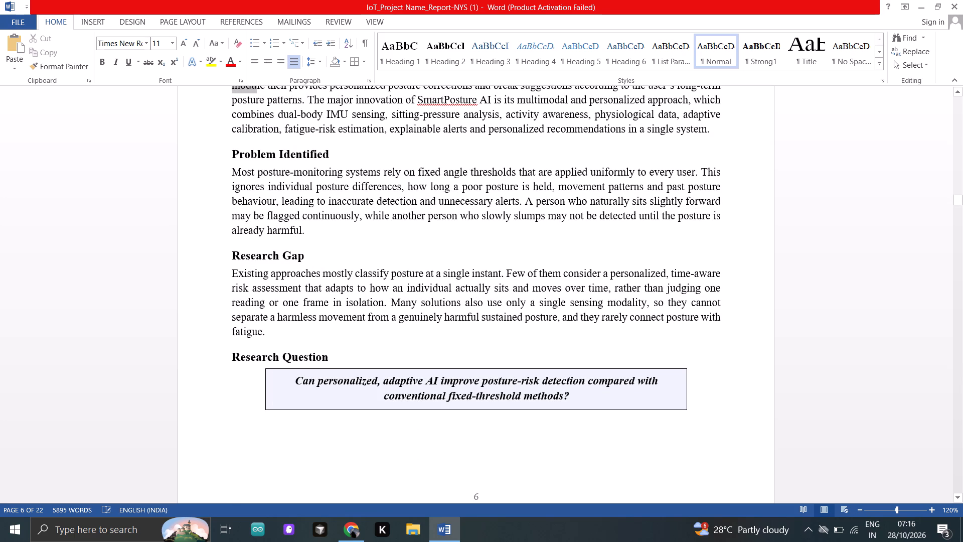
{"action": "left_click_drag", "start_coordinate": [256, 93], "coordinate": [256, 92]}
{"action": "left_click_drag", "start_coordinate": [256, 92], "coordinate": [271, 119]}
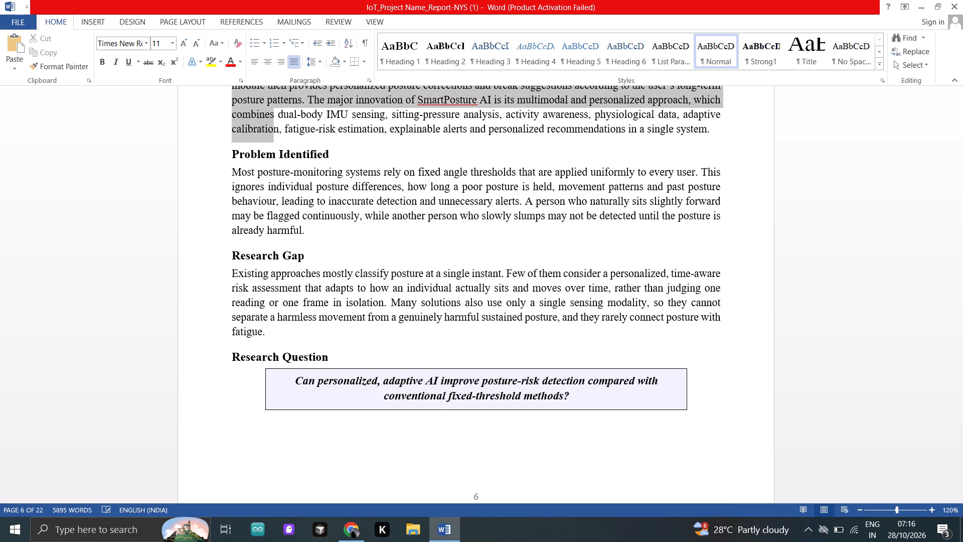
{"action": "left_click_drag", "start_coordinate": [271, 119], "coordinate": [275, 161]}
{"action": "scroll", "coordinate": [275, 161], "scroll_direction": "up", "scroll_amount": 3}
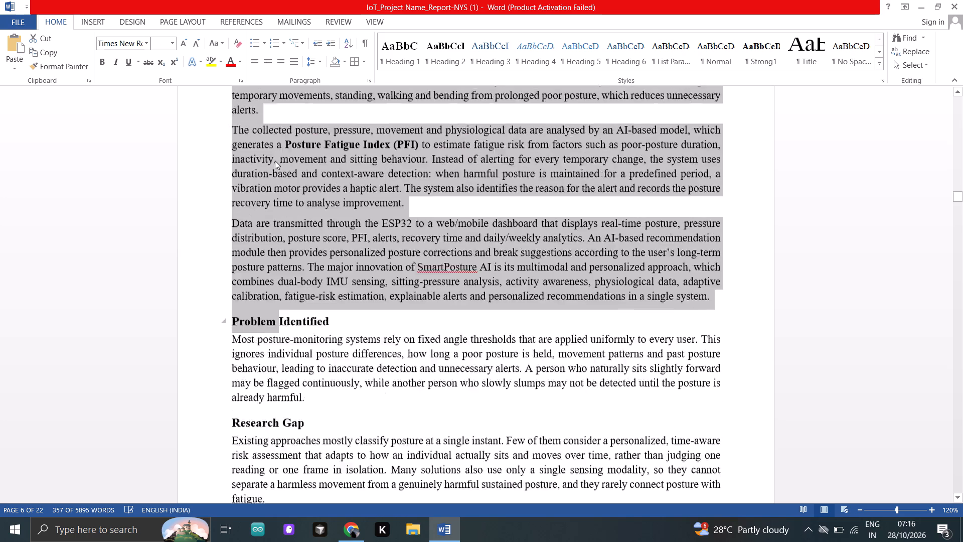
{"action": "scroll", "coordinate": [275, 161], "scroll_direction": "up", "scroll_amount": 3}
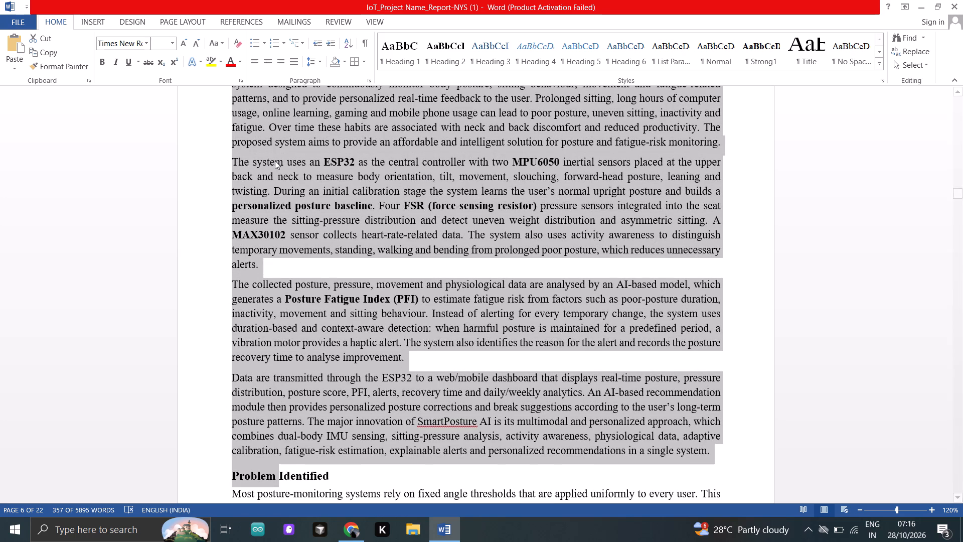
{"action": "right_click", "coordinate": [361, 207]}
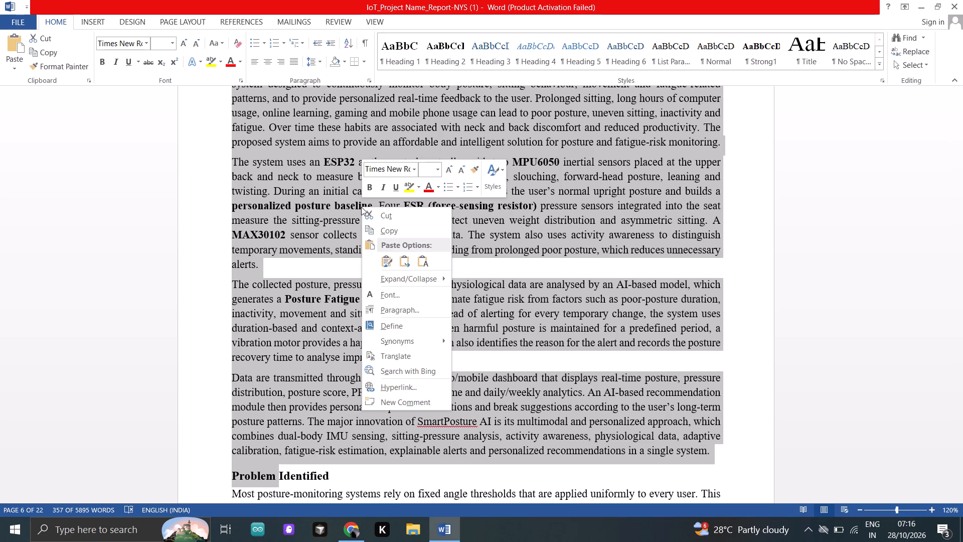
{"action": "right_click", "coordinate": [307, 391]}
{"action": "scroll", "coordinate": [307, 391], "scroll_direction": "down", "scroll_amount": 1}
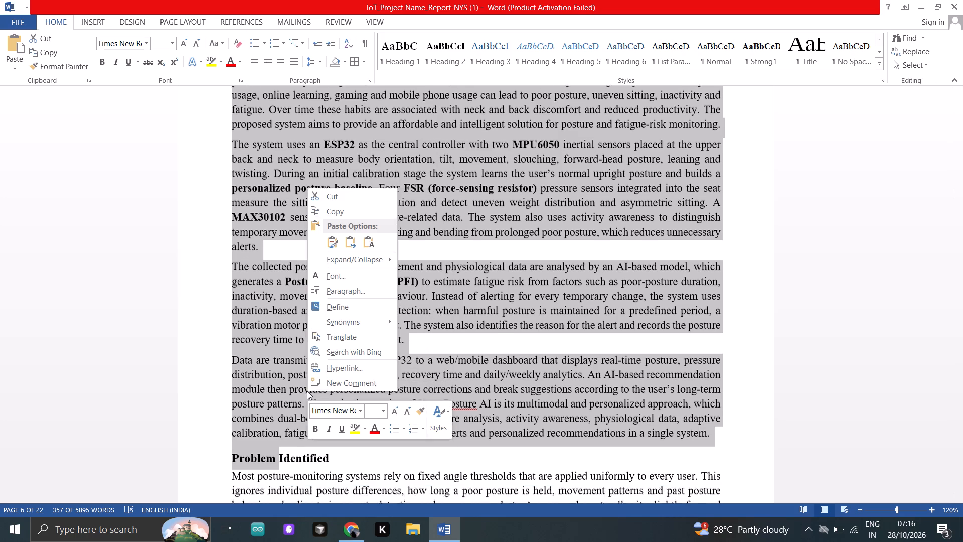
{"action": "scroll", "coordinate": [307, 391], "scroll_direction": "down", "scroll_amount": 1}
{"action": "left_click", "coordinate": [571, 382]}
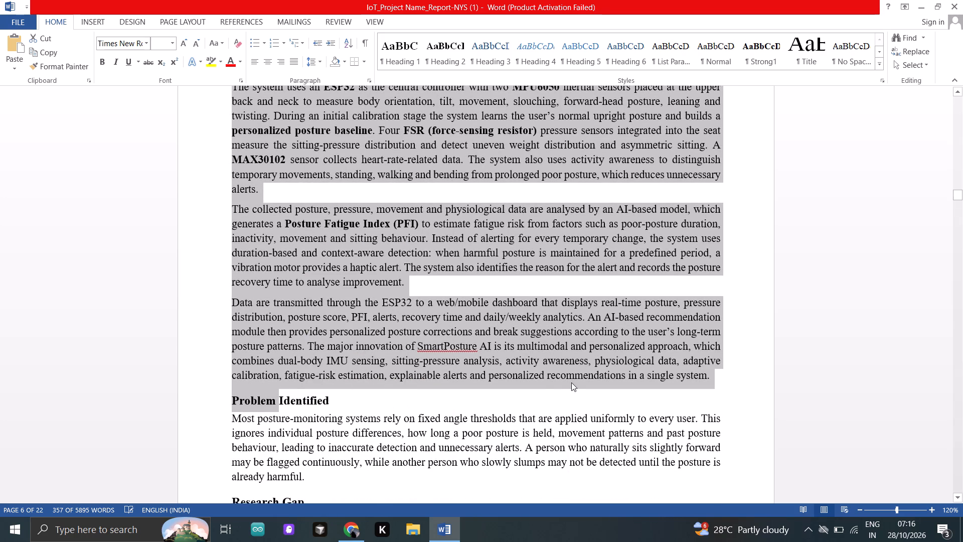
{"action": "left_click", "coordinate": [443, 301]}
Replace the four SmartPosture AI paragraphs under 1. Abstract / Problem Description with the copied Vision Stick AI abstract.
{"action": "scroll", "coordinate": [443, 301], "scroll_direction": "up", "scroll_amount": 2}
{"action": "scroll", "coordinate": [443, 301], "scroll_direction": "down", "scroll_amount": 1}
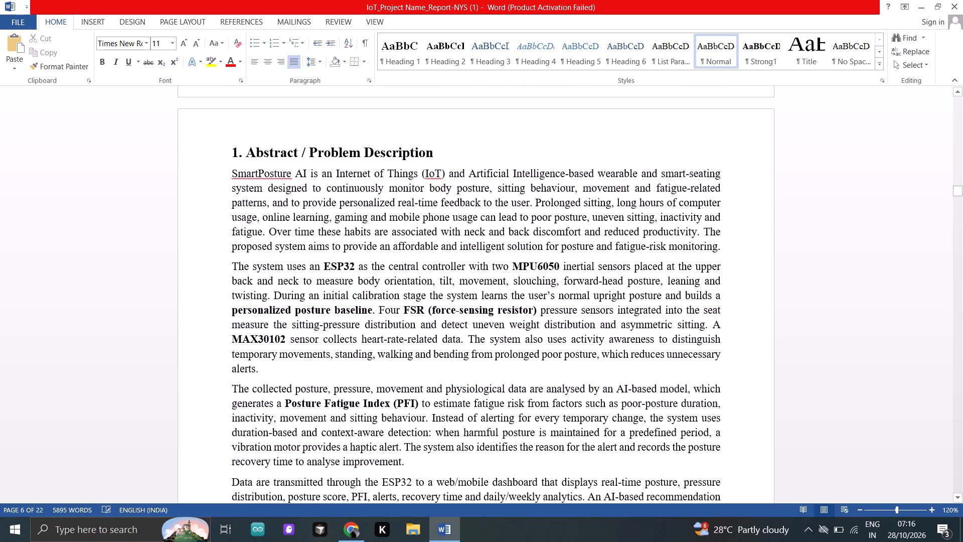
{"action": "scroll", "coordinate": [443, 301], "scroll_direction": "down", "scroll_amount": 1}
{"action": "left_click_drag", "start_coordinate": [231, 172], "coordinate": [555, 441]}
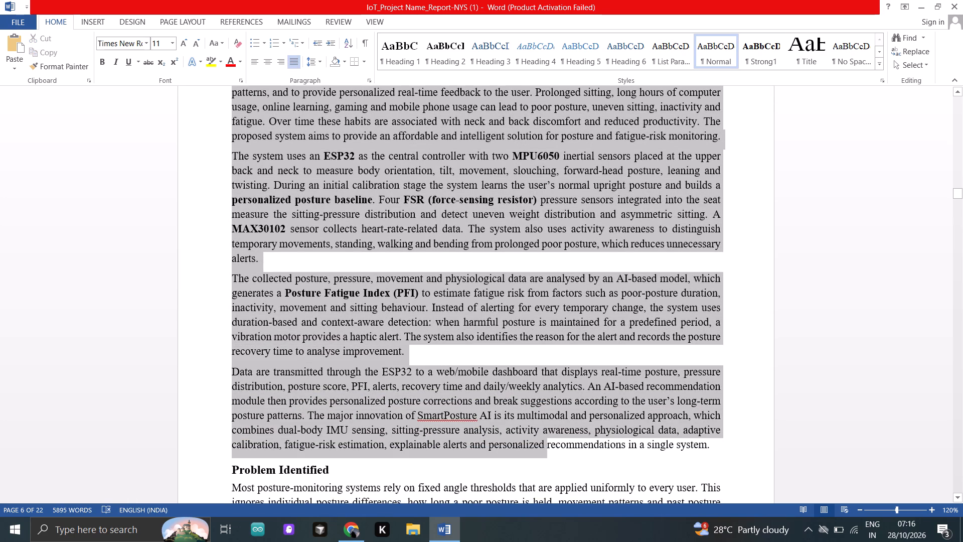
{"action": "left_click_drag", "start_coordinate": [555, 441], "coordinate": [698, 444]}
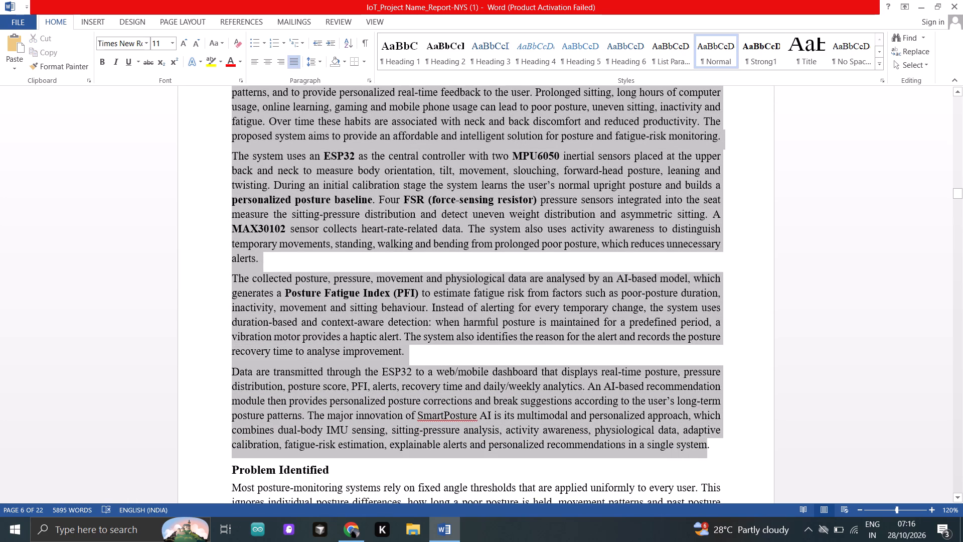
{"action": "left_click_drag", "start_coordinate": [698, 444], "coordinate": [755, 444]}
{"action": "key", "text": "BackSpace"}
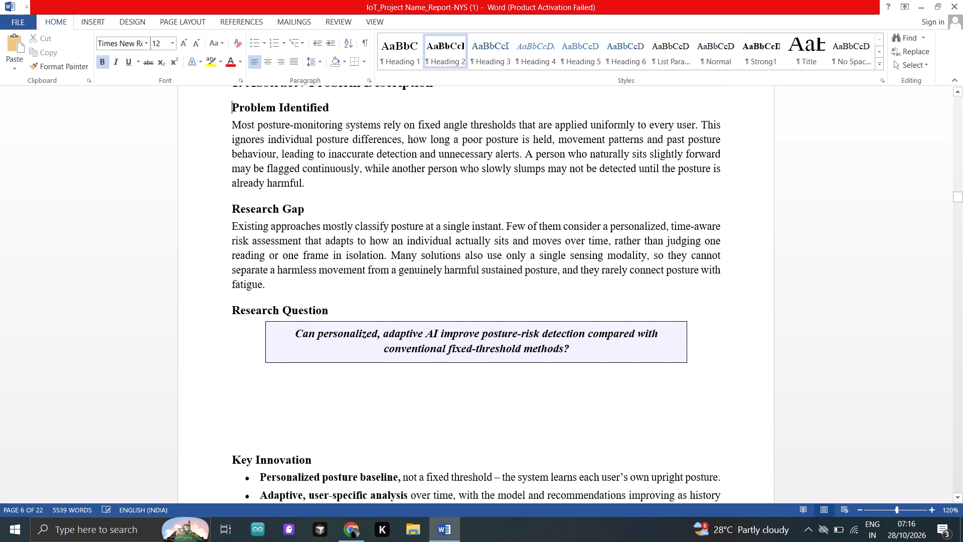
{"action": "key", "text": "ctrl+v"}
{"action": "scroll", "coordinate": [755, 444], "scroll_direction": "up", "scroll_amount": 2}
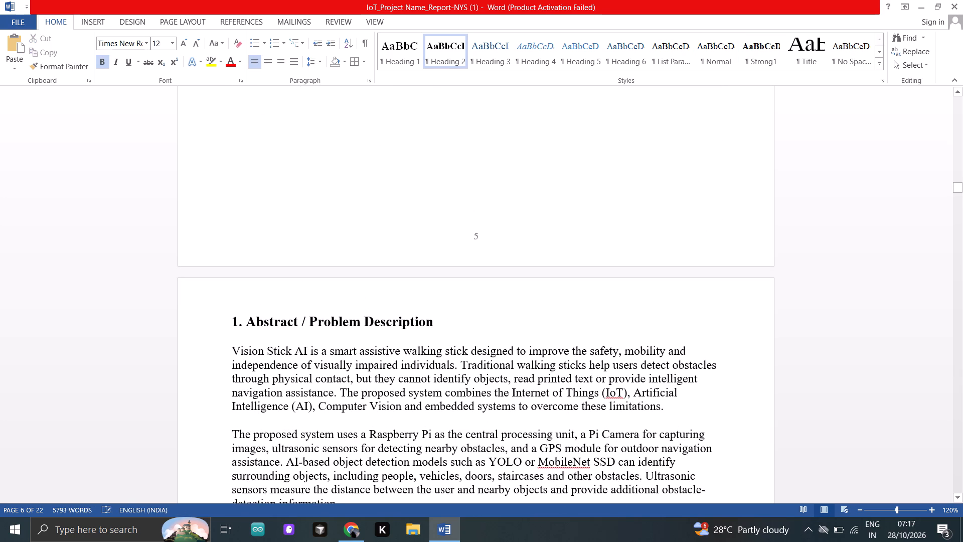
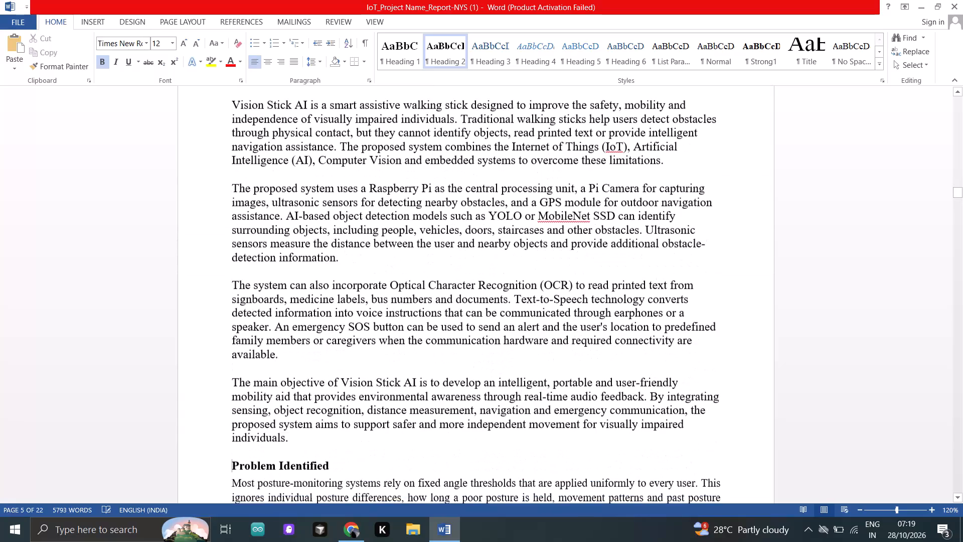
{"action": "scroll", "coordinate": [755, 444], "scroll_direction": "down", "scroll_amount": 4}
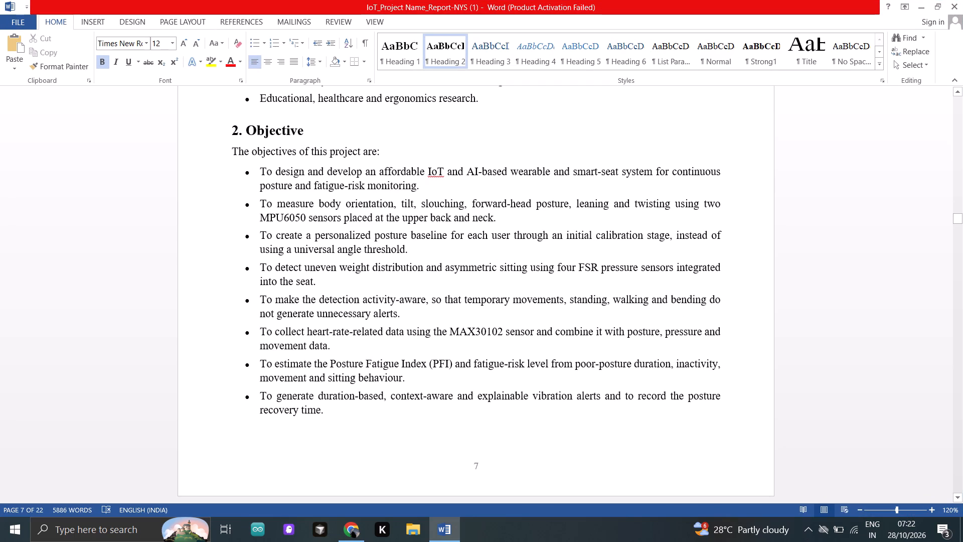
{"action": "left_click_drag", "start_coordinate": [233, 152], "coordinate": [328, 480]}
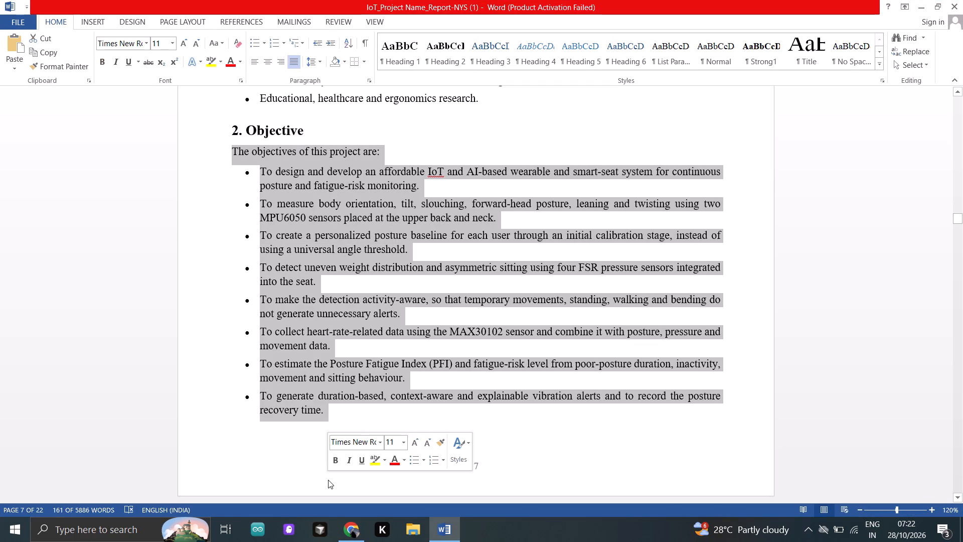
{"action": "key", "text": "BackSpace"}
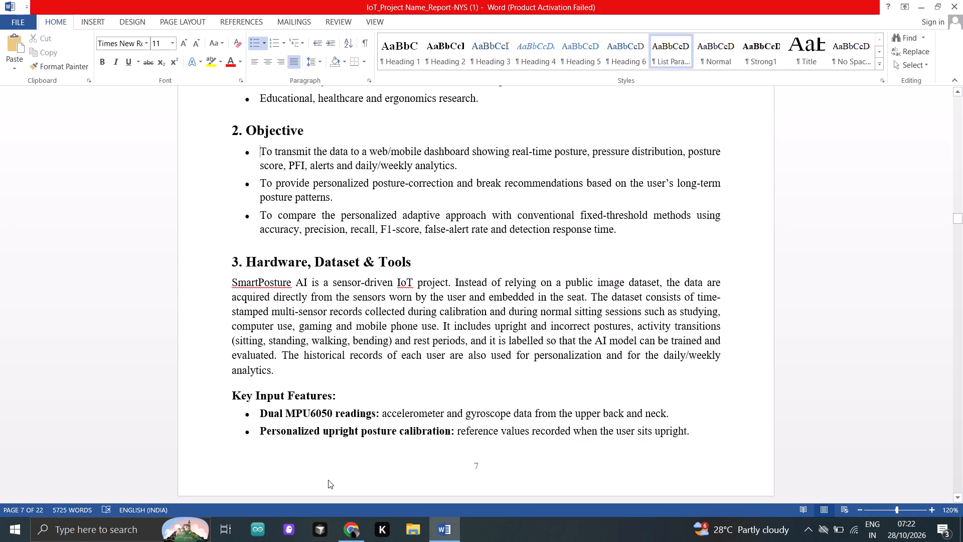
{"action": "left_click_drag", "start_coordinate": [258, 148], "coordinate": [618, 249]}
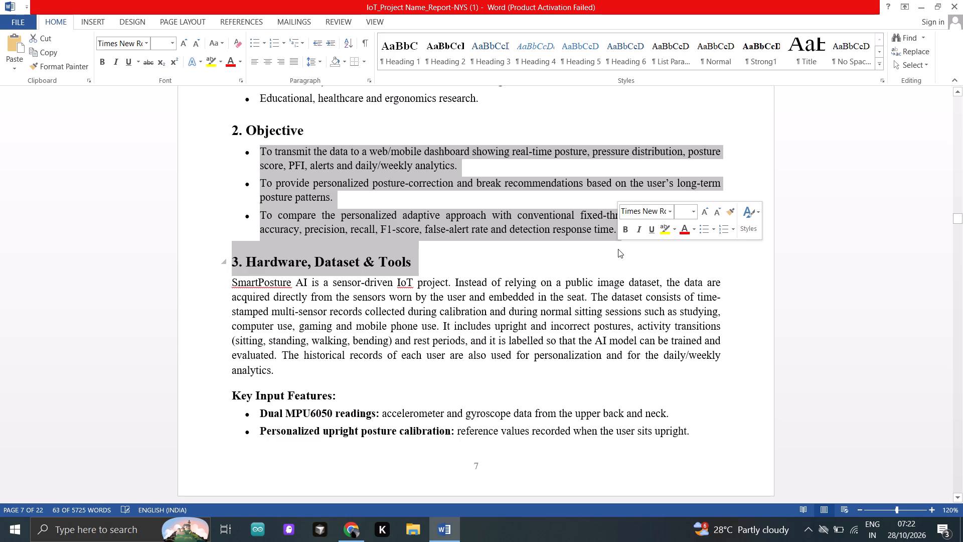
{"action": "left_click", "coordinate": [618, 249]}
{"action": "left_click_drag", "start_coordinate": [613, 231], "coordinate": [304, 138]}
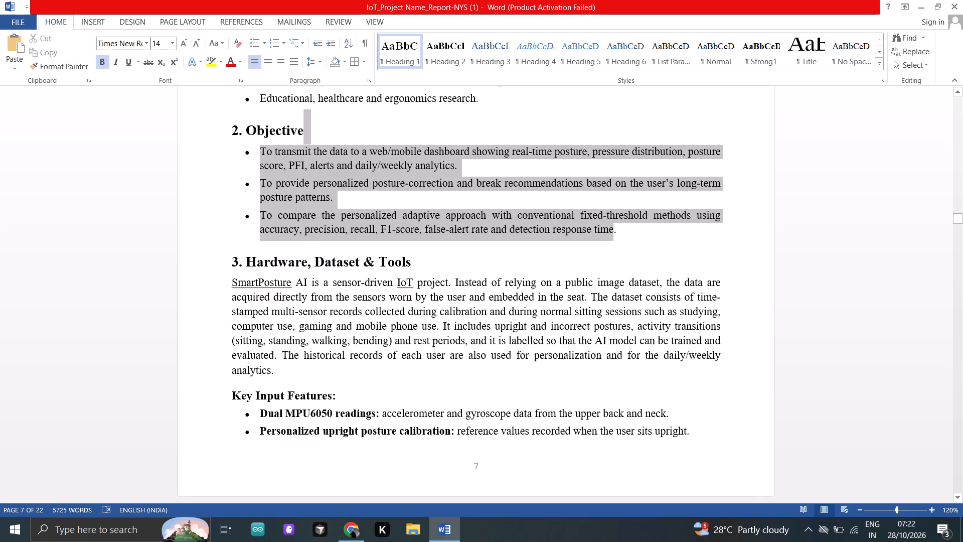
{"action": "left_click_drag", "start_coordinate": [304, 138], "coordinate": [264, 155]}
{"action": "key", "text": "BackSpace"}
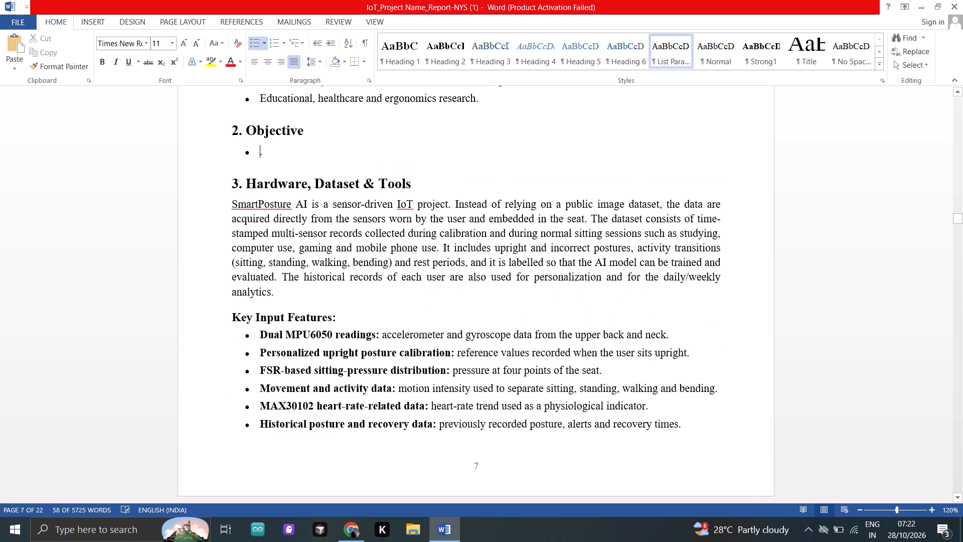
{"action": "key", "text": "ctrl+v"}
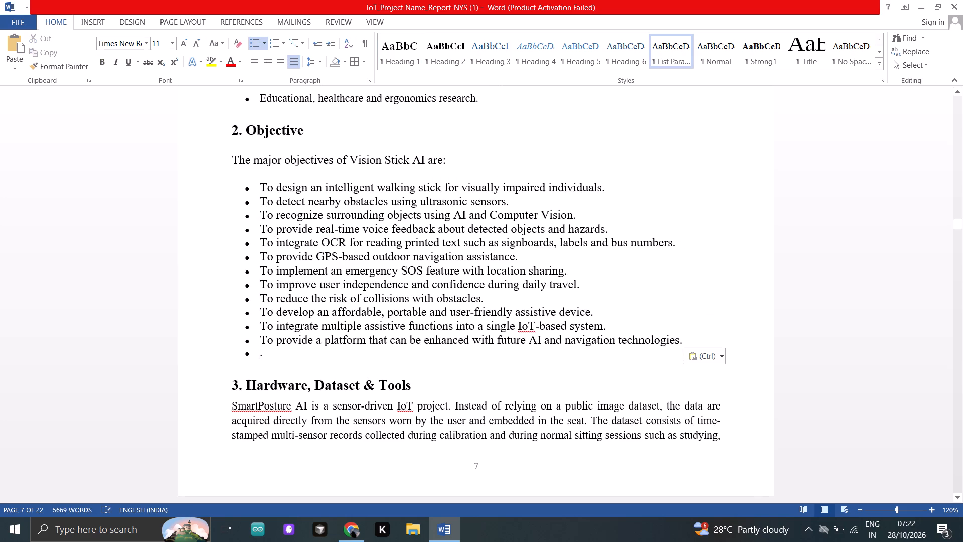
Join the line "The major objectives of Vision Stick AI are:" to the 2. Objective heading and split it back onto its own line.
{"action": "left_click", "coordinate": [231, 162]}
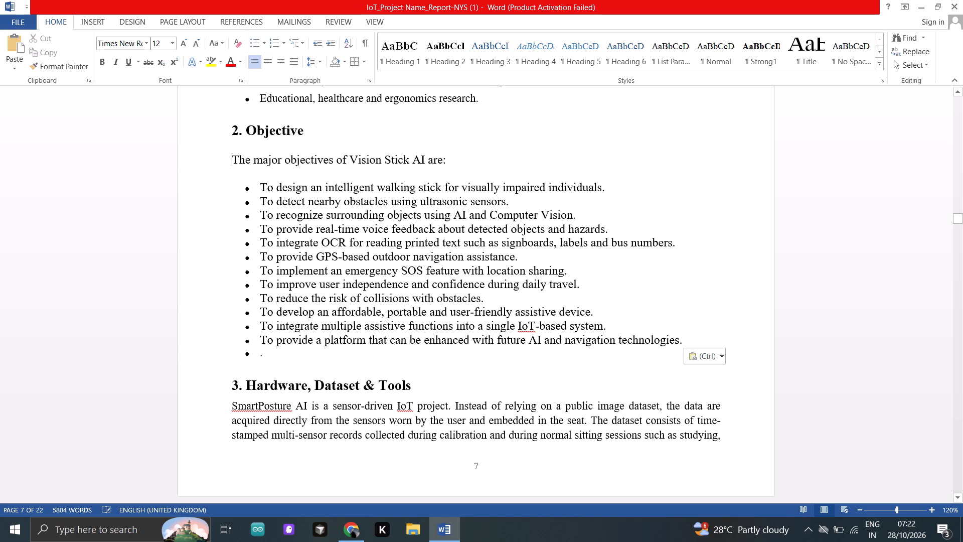
{"action": "key", "text": "BackSpace"}
{"action": "key", "text": "Return"}
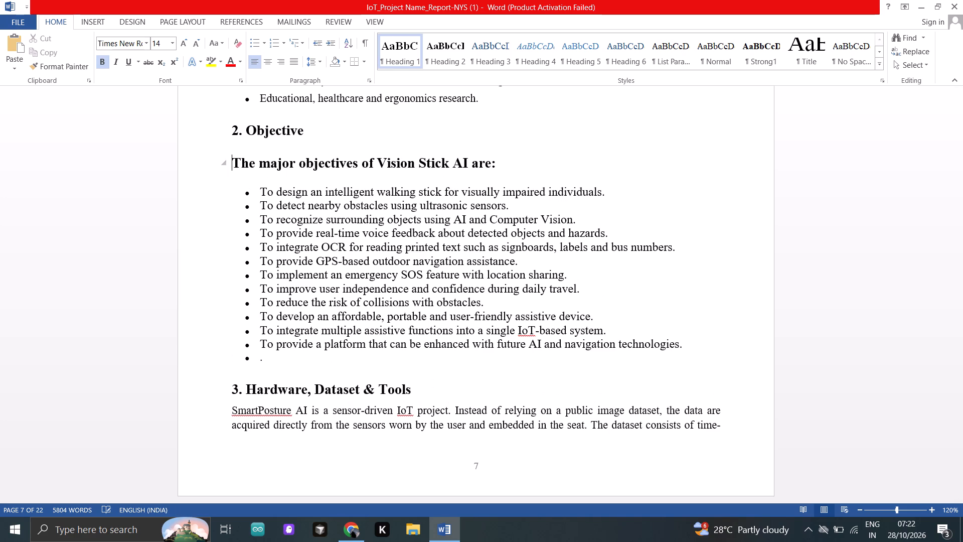
Remove the bullet from the leftover period line below the last objective.
{"action": "double_click", "coordinate": [248, 360]}
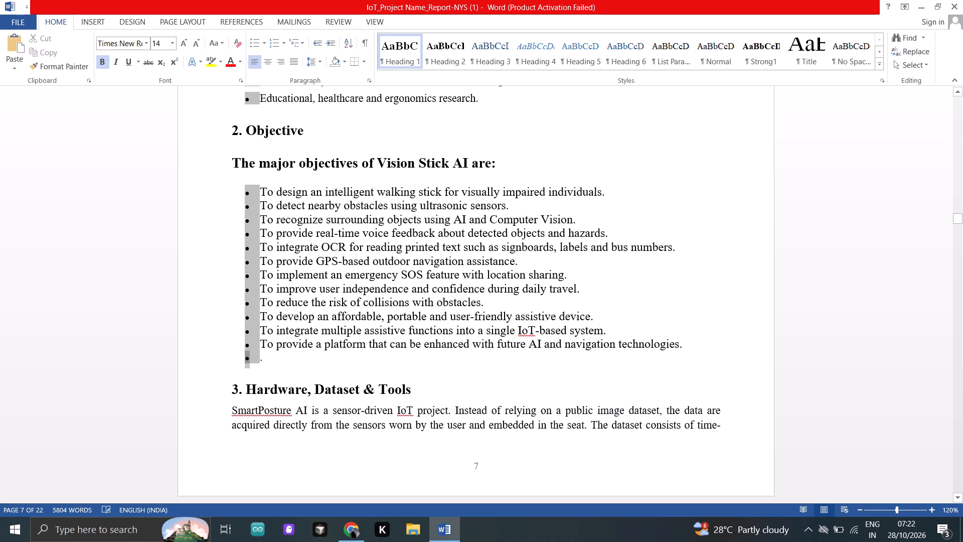
{"action": "left_click", "coordinate": [259, 359]}
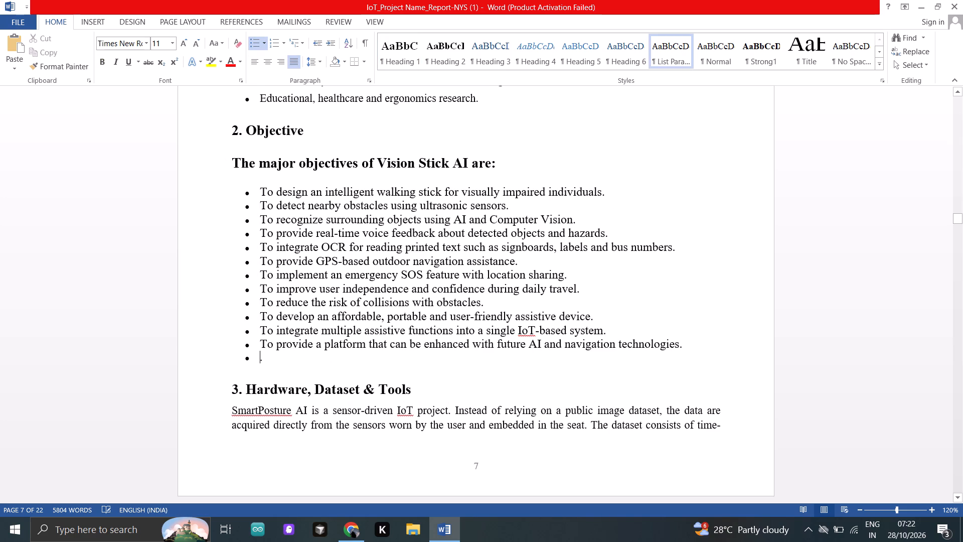
{"action": "key", "text": "BackSpace"}
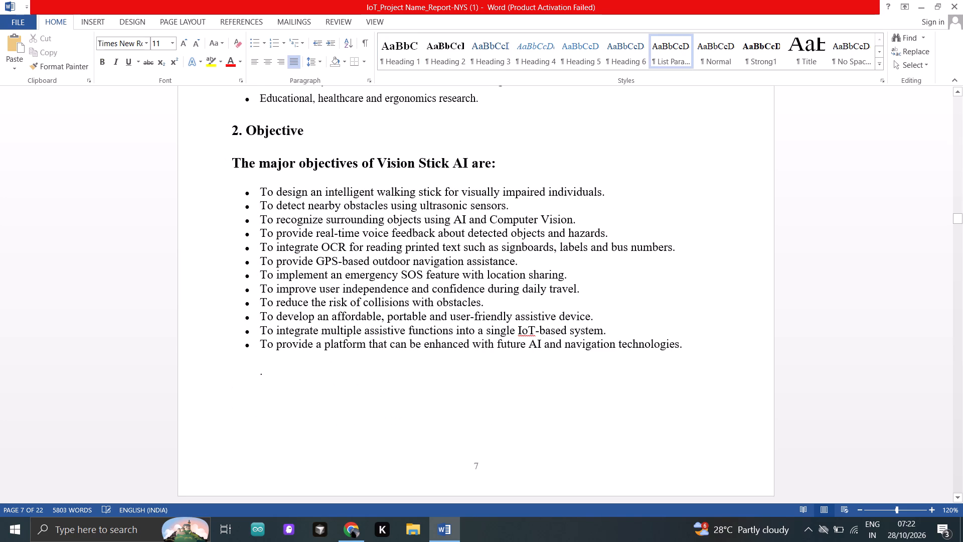
Set the line spacing of the 12 bulleted objectives to 1.5.
{"action": "scroll", "coordinate": [248, 276], "scroll_direction": "down", "scroll_amount": 5}
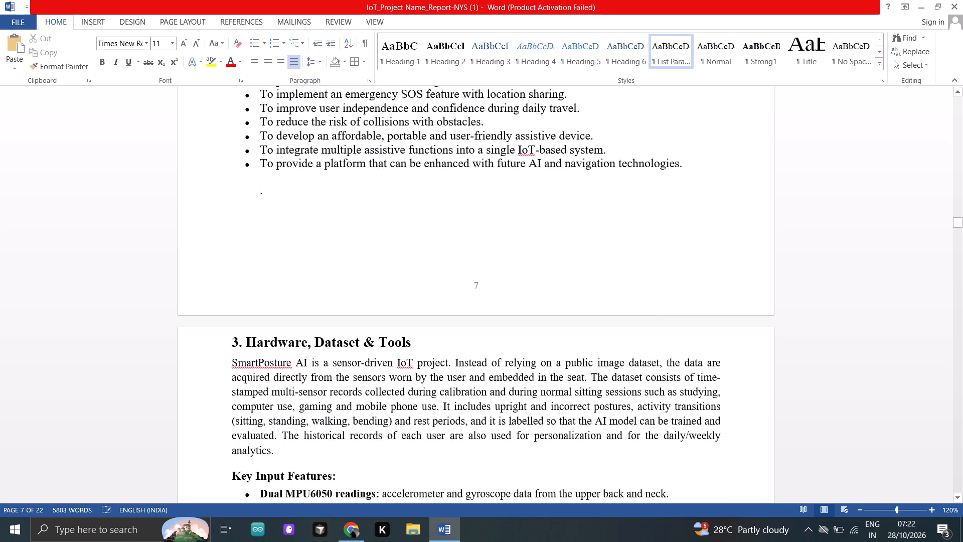
{"action": "scroll", "coordinate": [248, 276], "scroll_direction": "up", "scroll_amount": 3}
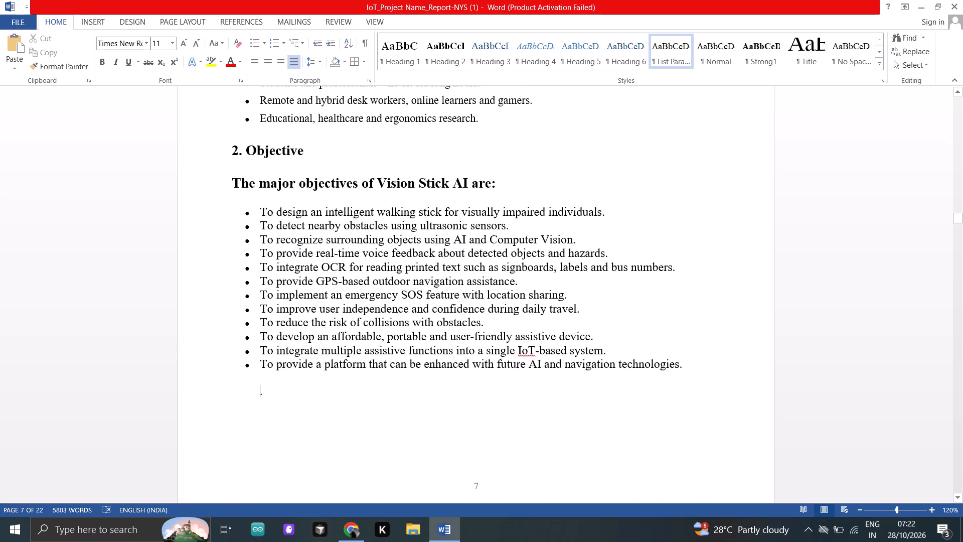
{"action": "left_click_drag", "start_coordinate": [263, 213], "coordinate": [685, 377]}
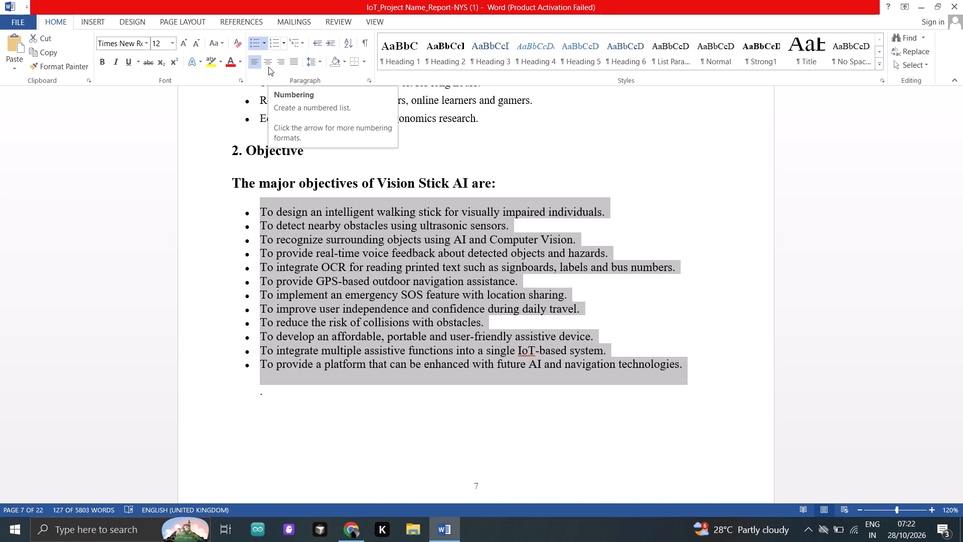
{"action": "left_click", "coordinate": [321, 62]}
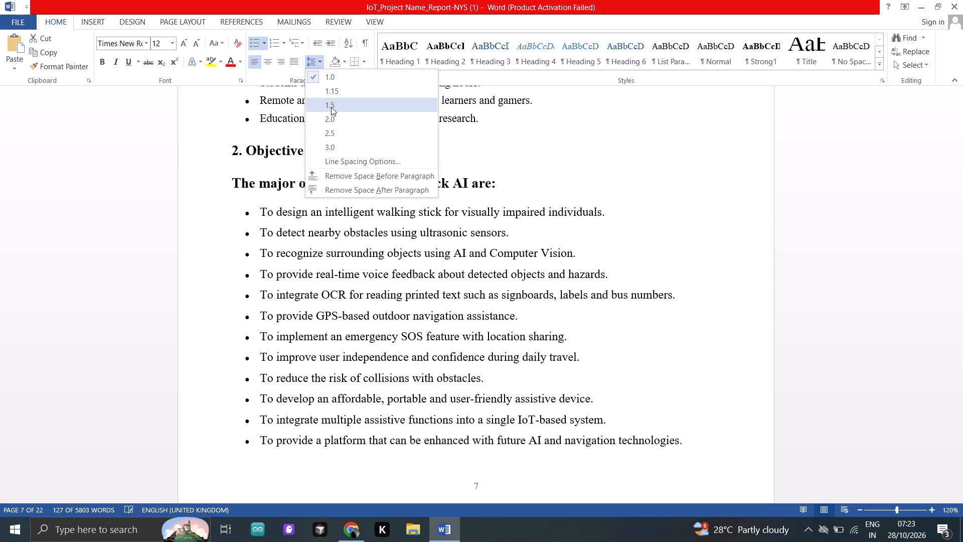
{"action": "left_click", "coordinate": [331, 107]}
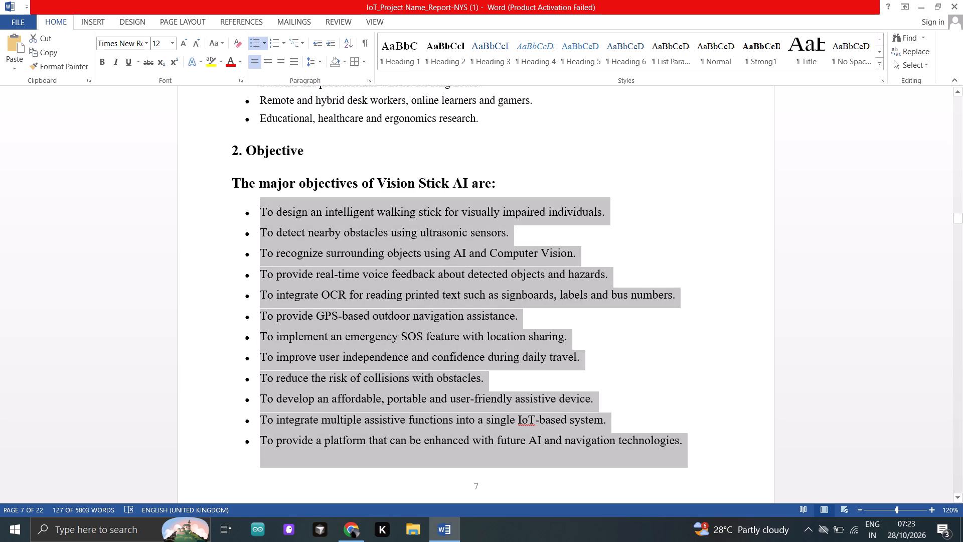
Remove bold from the line "The major objectives of Vision Stick AI are:" and indent it with three leading spaces.
{"action": "left_click", "coordinate": [289, 175]}
{"action": "left_click_drag", "start_coordinate": [237, 186], "coordinate": [474, 203]}
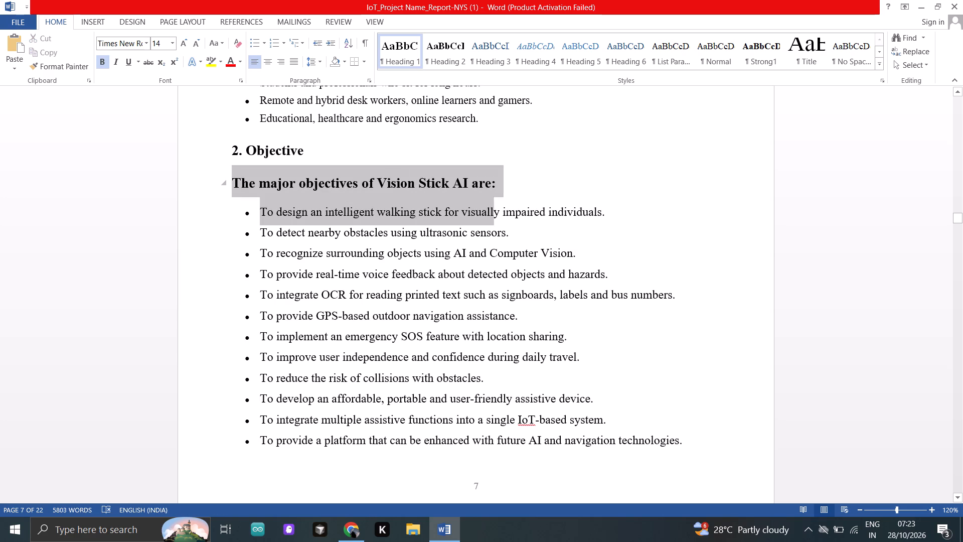
{"action": "left_click_drag", "start_coordinate": [474, 203], "coordinate": [499, 174]}
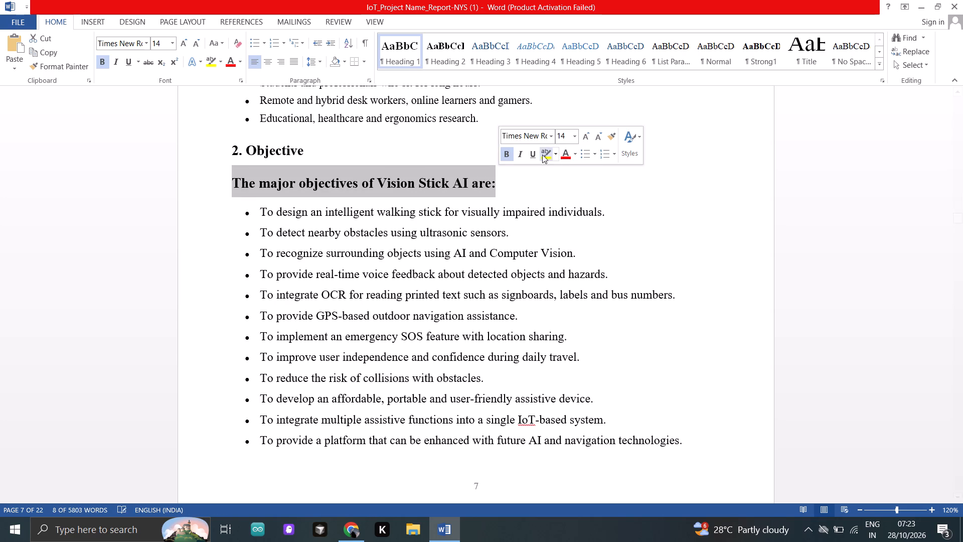
{"action": "left_click", "coordinate": [513, 154]}
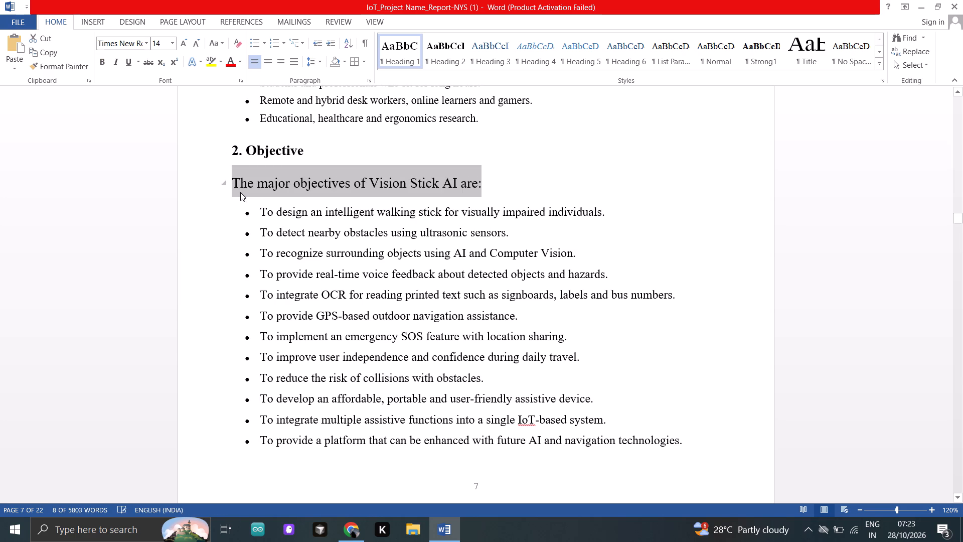
{"action": "left_click", "coordinate": [240, 222]}
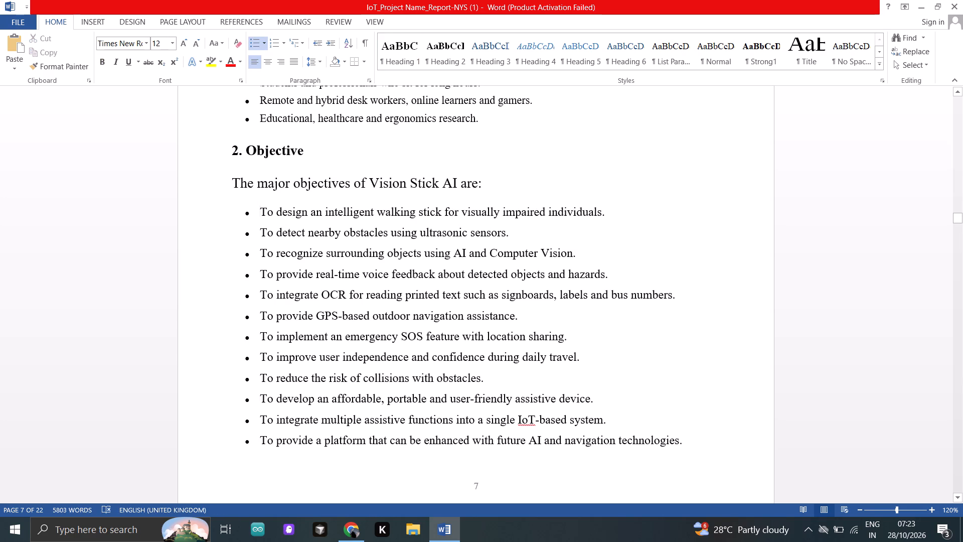
{"action": "left_click", "coordinate": [232, 176]}
{"action": "key", "text": "space"}
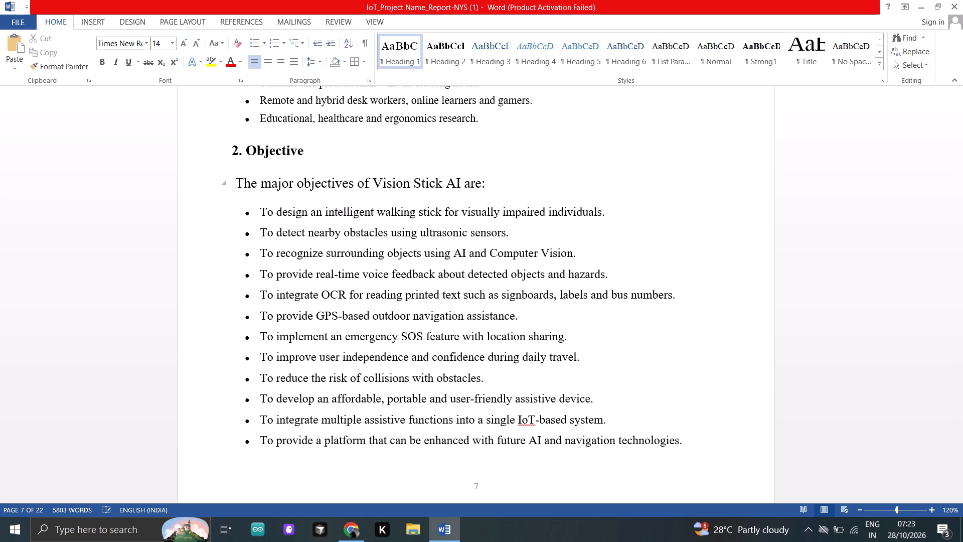
{"action": "key", "text": "space"}
{"action": "key", "text": "space"}
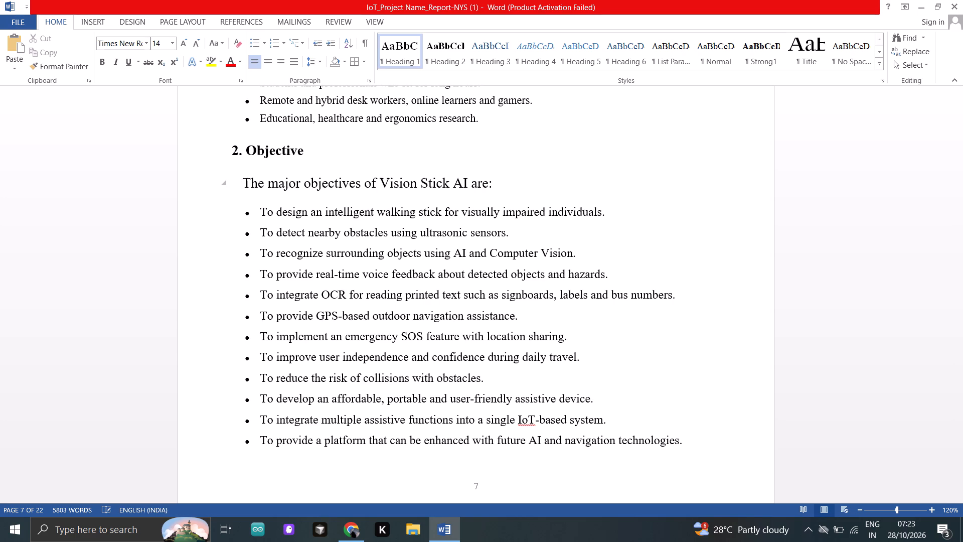
Compare Word's section 3. Hardware, Dataset & Tools with ChatGPT's section 3. HARDWARE, SOFTWARE AND TOOLS, including its hardware and software requirements.
{"action": "scroll", "coordinate": [232, 176], "scroll_direction": "down", "scroll_amount": 3}
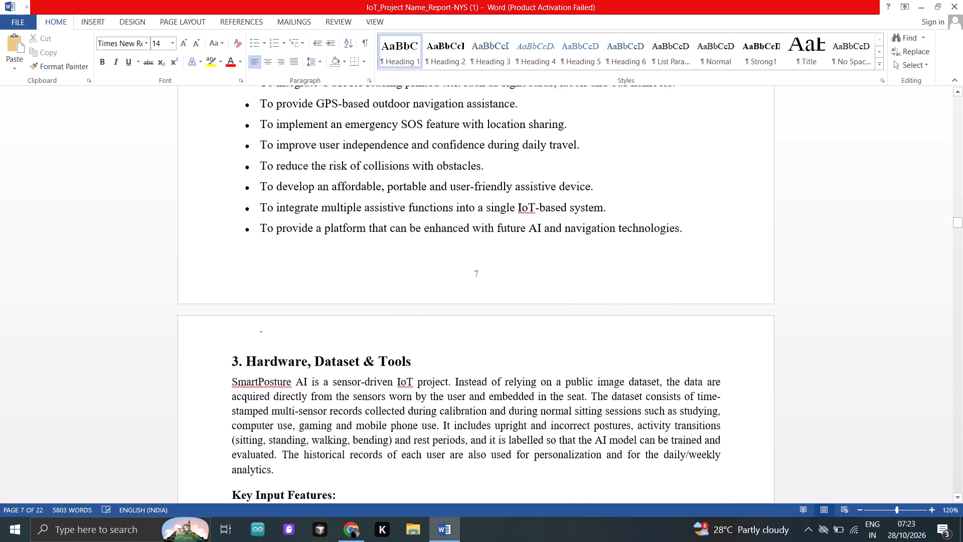
{"action": "scroll", "coordinate": [232, 176], "scroll_direction": "down", "scroll_amount": 3}
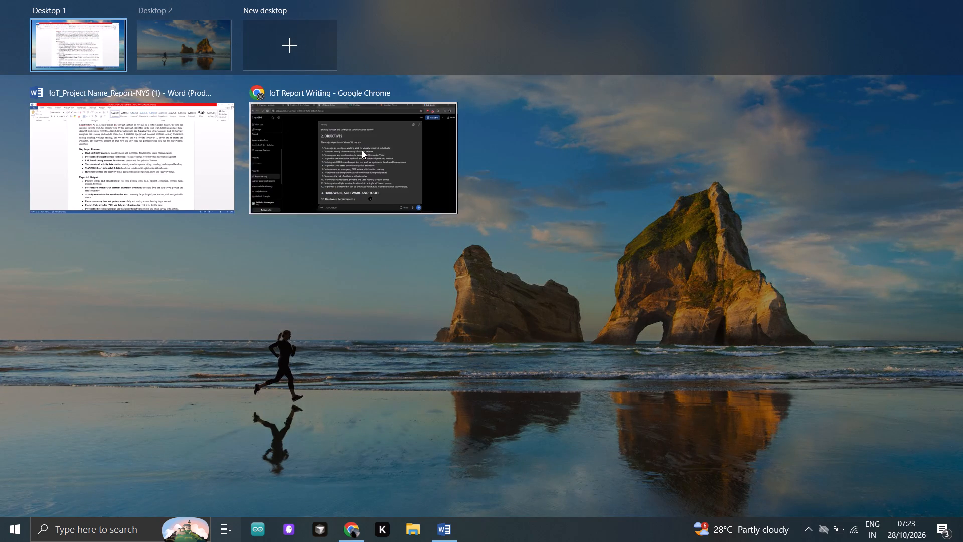
{"action": "left_click", "coordinate": [361, 150]}
{"action": "scroll", "coordinate": [413, 281], "scroll_direction": "down", "scroll_amount": 2}
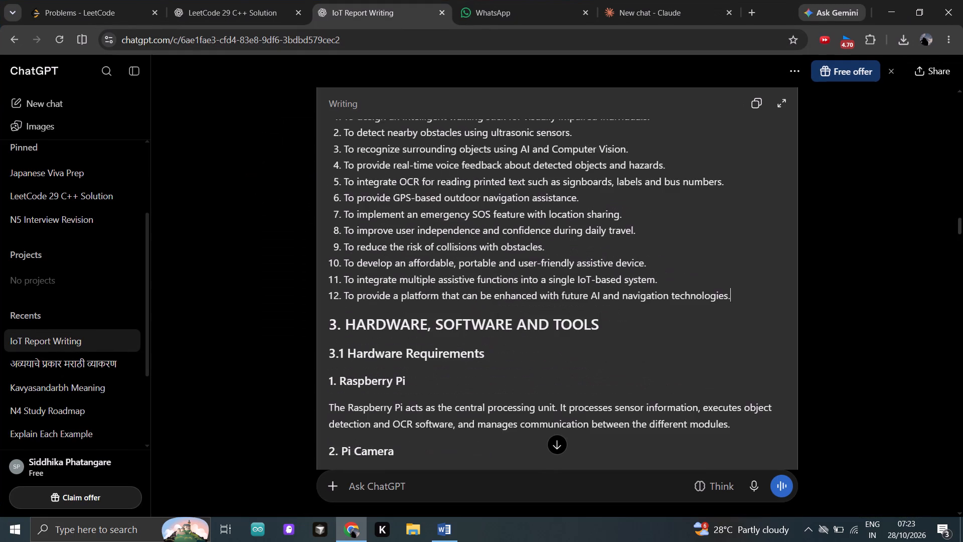
{"action": "scroll", "coordinate": [413, 281], "scroll_direction": "down", "scroll_amount": 2}
{"action": "scroll", "coordinate": [324, 214], "scroll_direction": "down", "scroll_amount": 1}
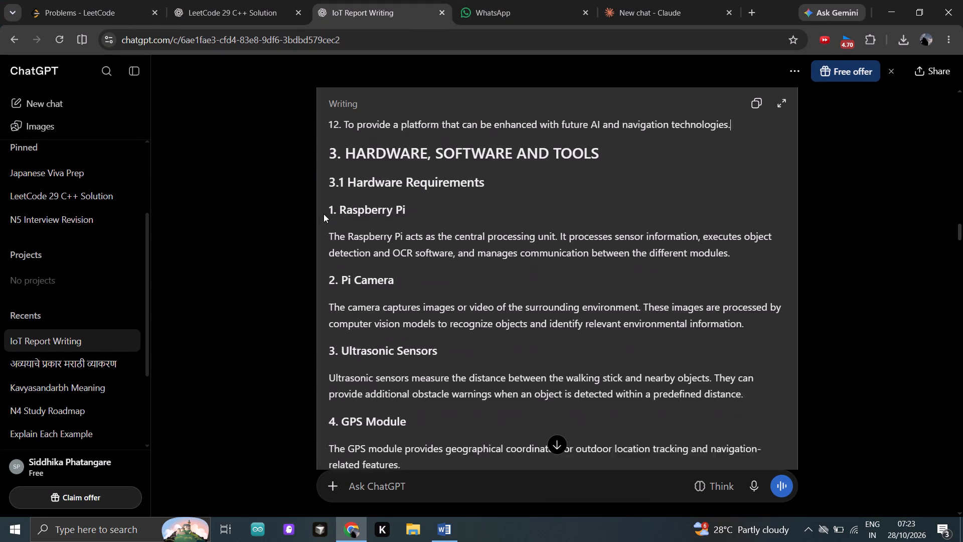
{"action": "scroll", "coordinate": [324, 214], "scroll_direction": "down", "scroll_amount": 1}
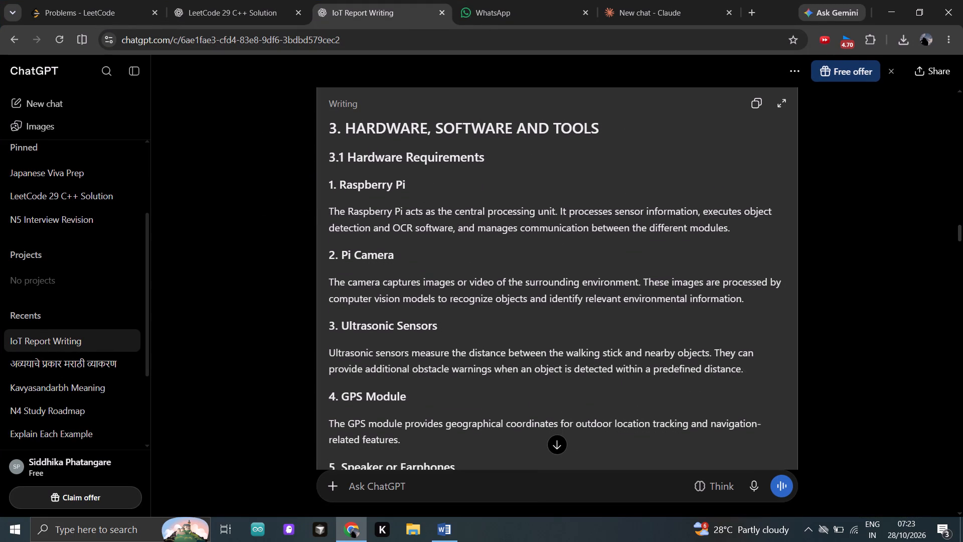
{"action": "left_click", "coordinate": [364, 150]}
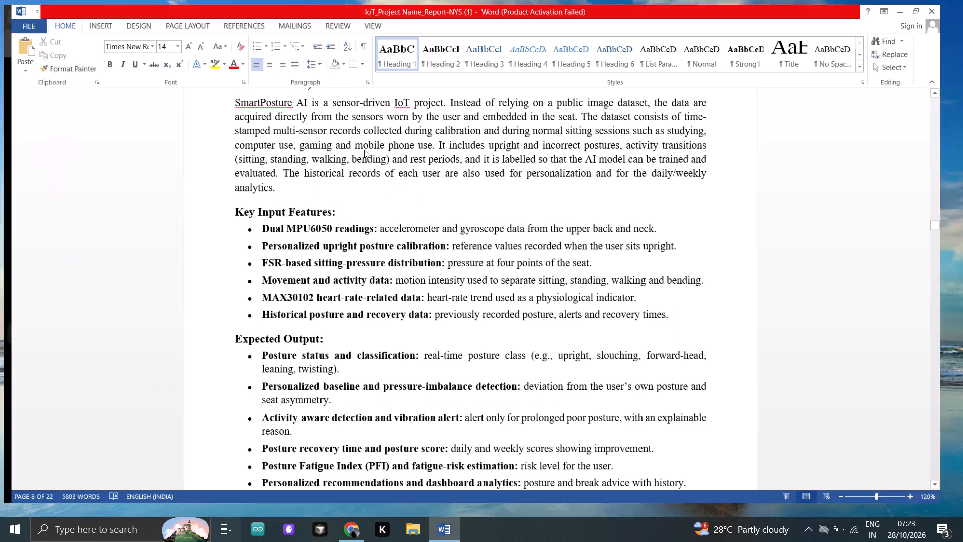
{"action": "scroll", "coordinate": [364, 150], "scroll_direction": "up", "scroll_amount": 2}
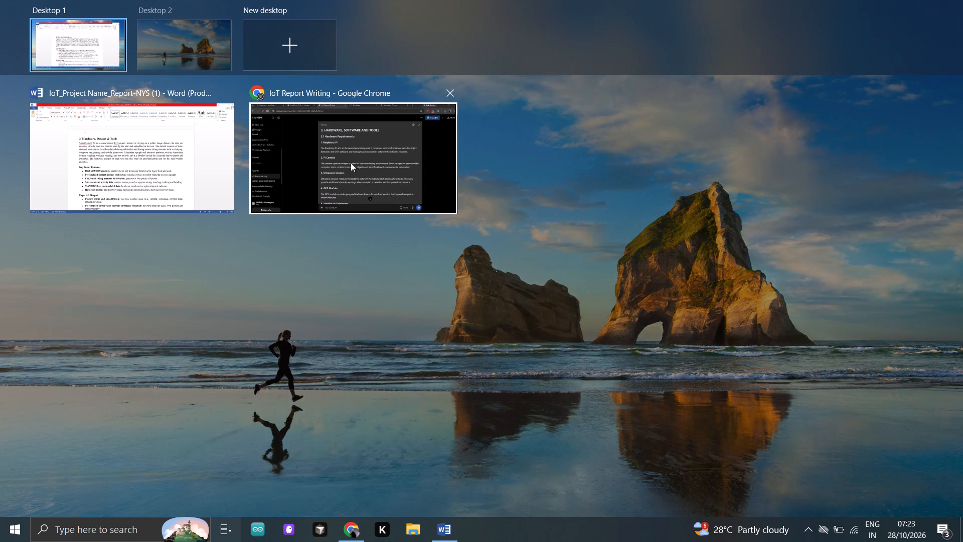
{"action": "left_click", "coordinate": [351, 163]}
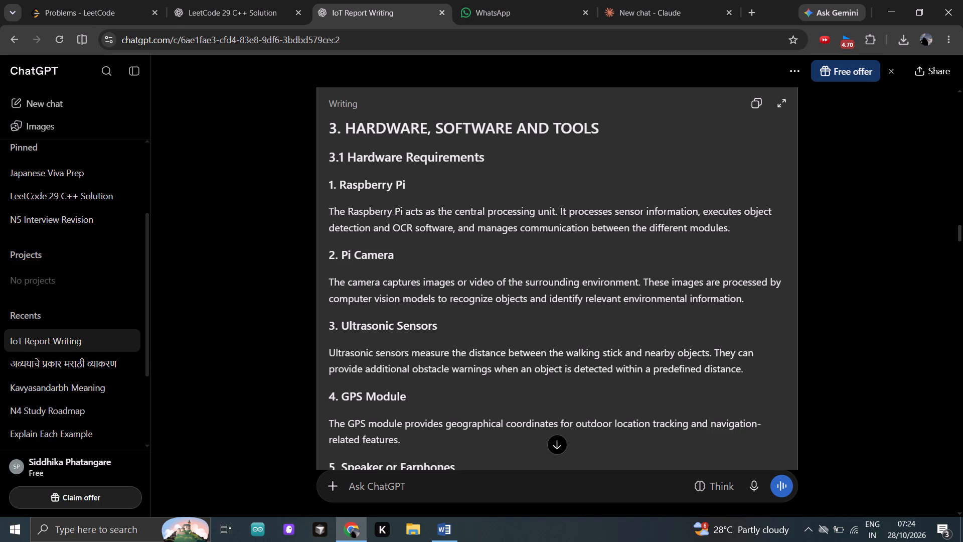
{"action": "scroll", "coordinate": [414, 279], "scroll_direction": "down", "scroll_amount": 3}
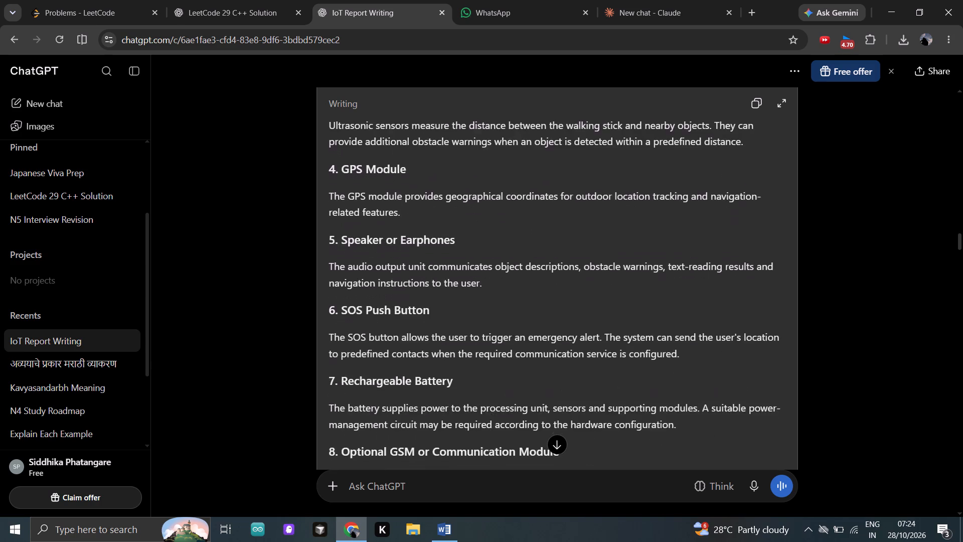
{"action": "scroll", "coordinate": [414, 279], "scroll_direction": "down", "scroll_amount": 7}
{"action": "scroll", "coordinate": [414, 279], "scroll_direction": "up", "scroll_amount": 2}
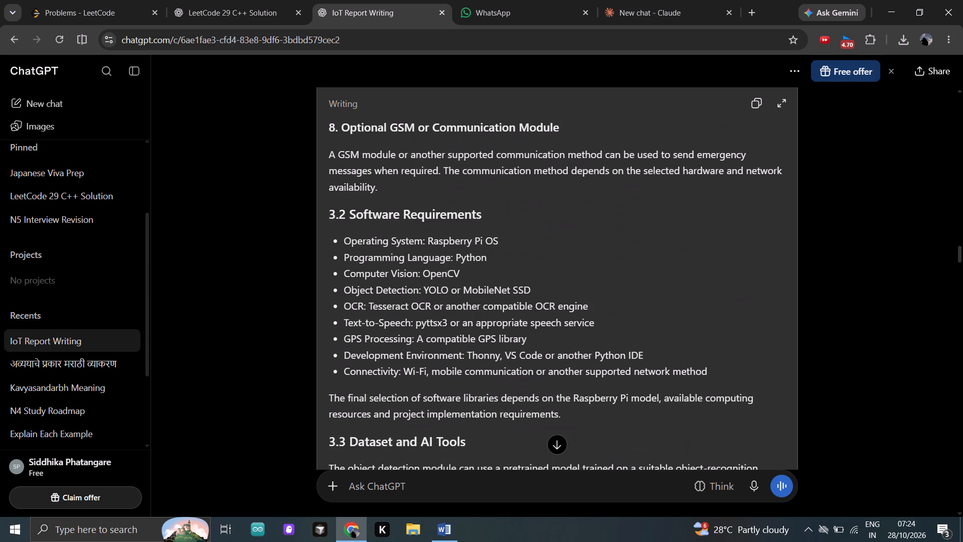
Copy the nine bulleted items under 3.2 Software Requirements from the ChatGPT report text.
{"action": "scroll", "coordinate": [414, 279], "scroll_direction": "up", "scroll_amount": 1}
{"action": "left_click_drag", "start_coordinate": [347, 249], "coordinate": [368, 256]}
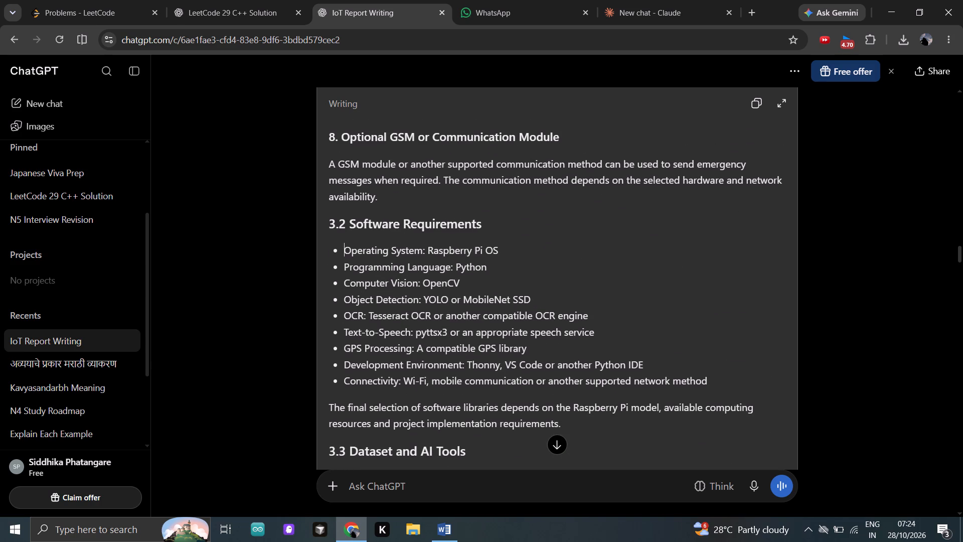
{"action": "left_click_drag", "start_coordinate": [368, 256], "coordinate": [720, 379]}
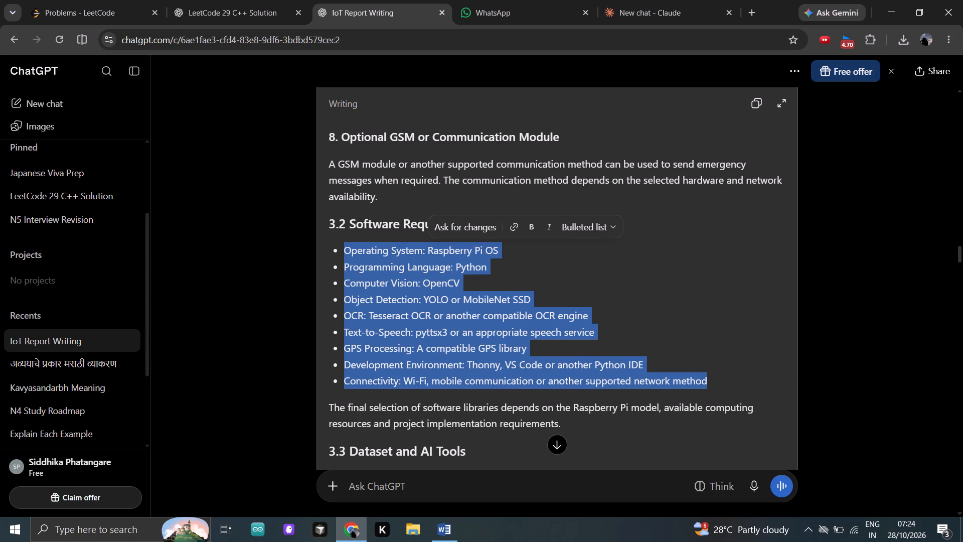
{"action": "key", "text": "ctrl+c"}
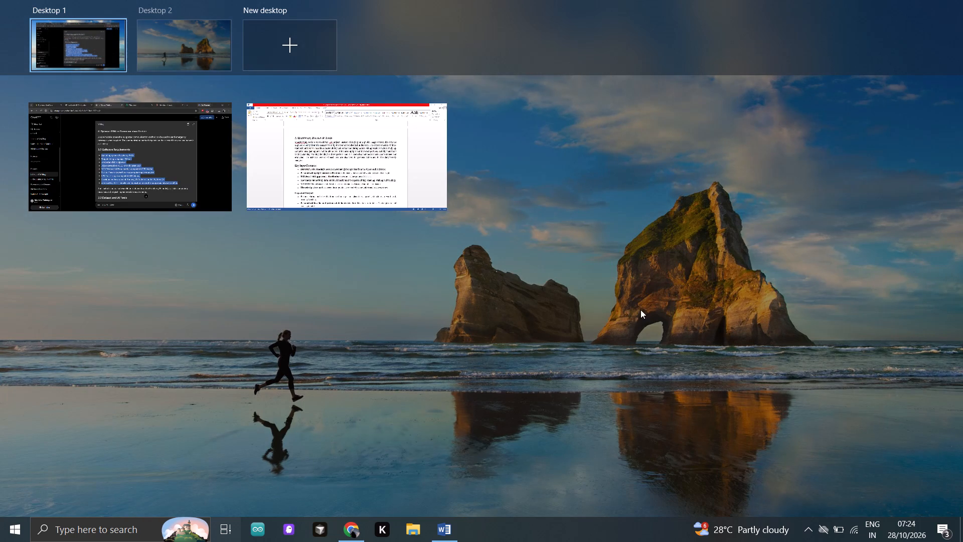
Switch to Word and review the report's dataset features, Table 1, workflow diagram, methodology steps and opening sections, ending back at section 3.
{"action": "left_click", "coordinate": [441, 172]}
{"action": "scroll", "coordinate": [441, 172], "scroll_direction": "down", "scroll_amount": 4}
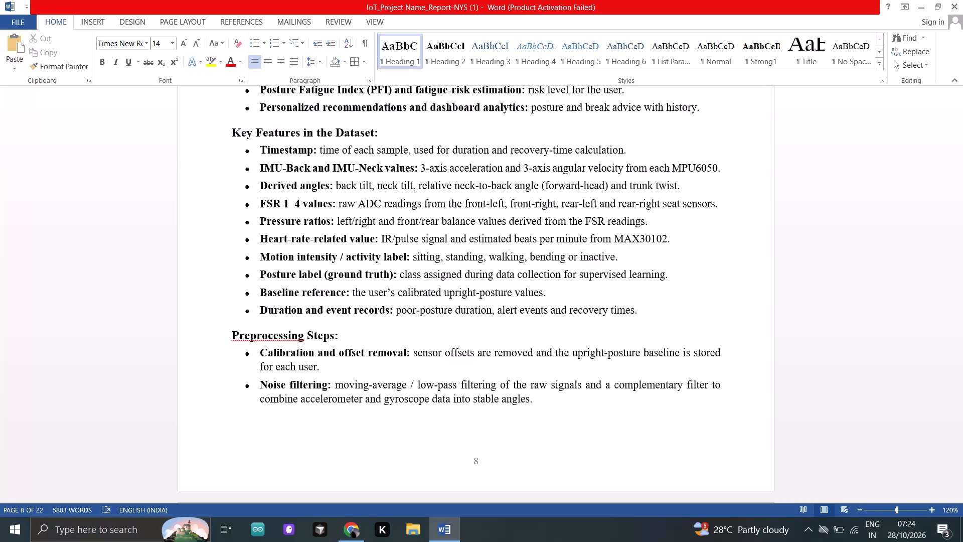
{"action": "scroll", "coordinate": [441, 172], "scroll_direction": "down", "scroll_amount": 7}
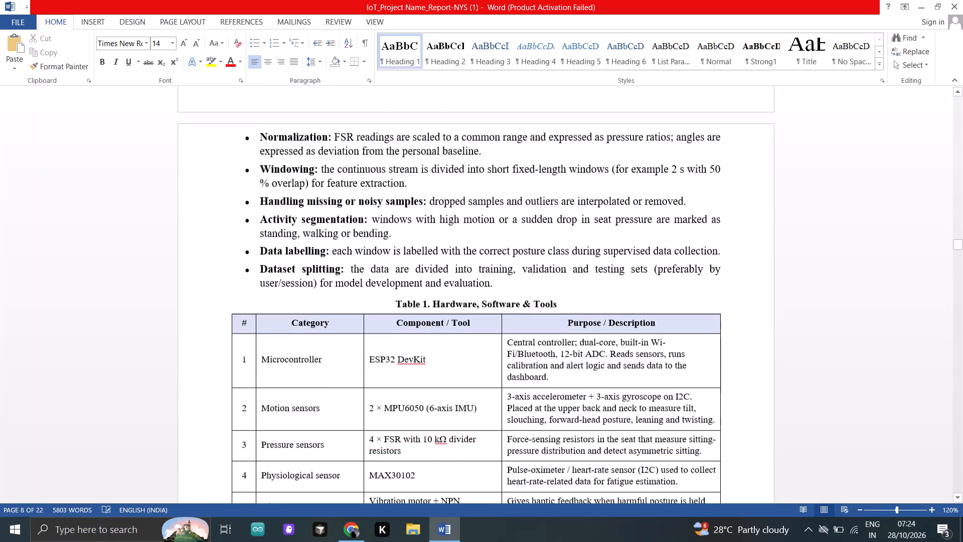
{"action": "scroll", "coordinate": [441, 172], "scroll_direction": "down", "scroll_amount": 7}
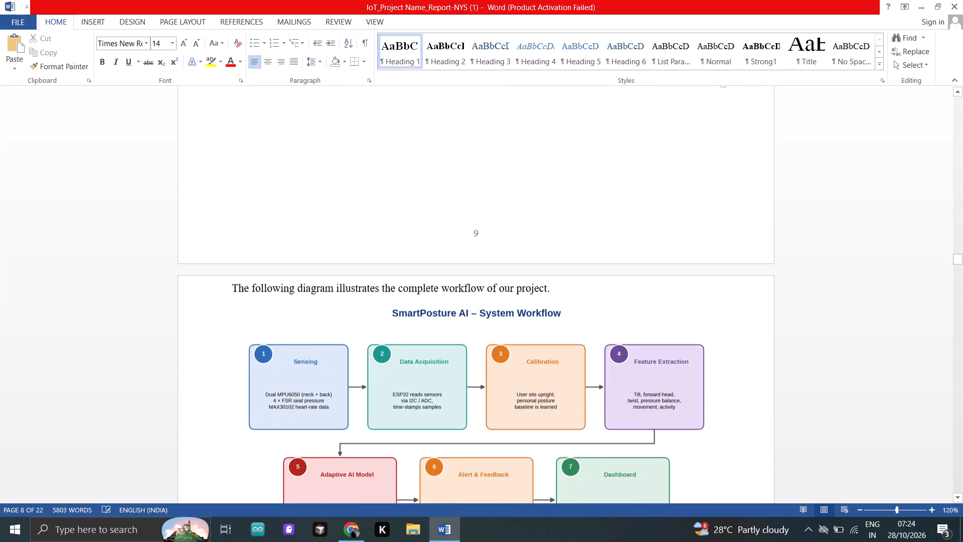
{"action": "scroll", "coordinate": [441, 172], "scroll_direction": "down", "scroll_amount": 6}
{"action": "scroll", "coordinate": [441, 172], "scroll_direction": "up", "scroll_amount": 5}
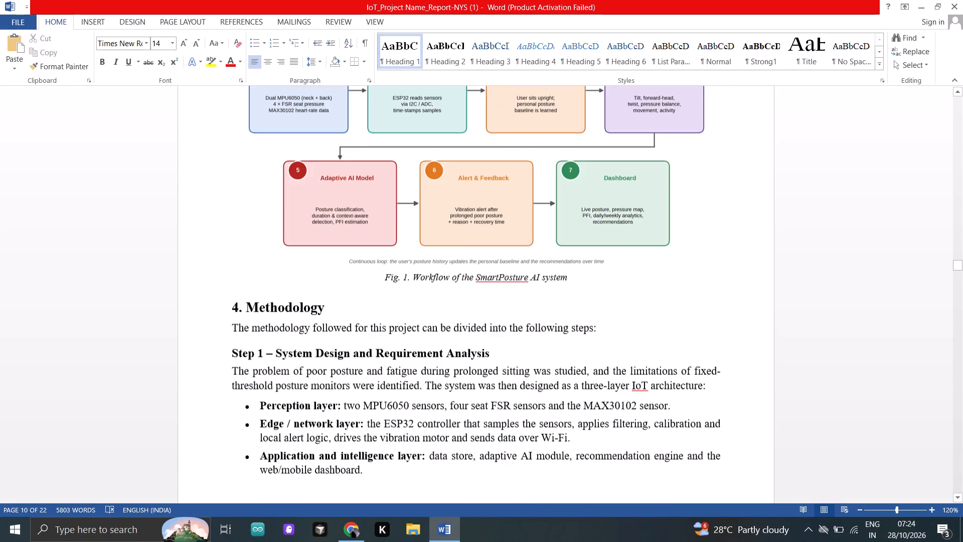
{"action": "scroll", "coordinate": [441, 172], "scroll_direction": "down", "scroll_amount": 19}
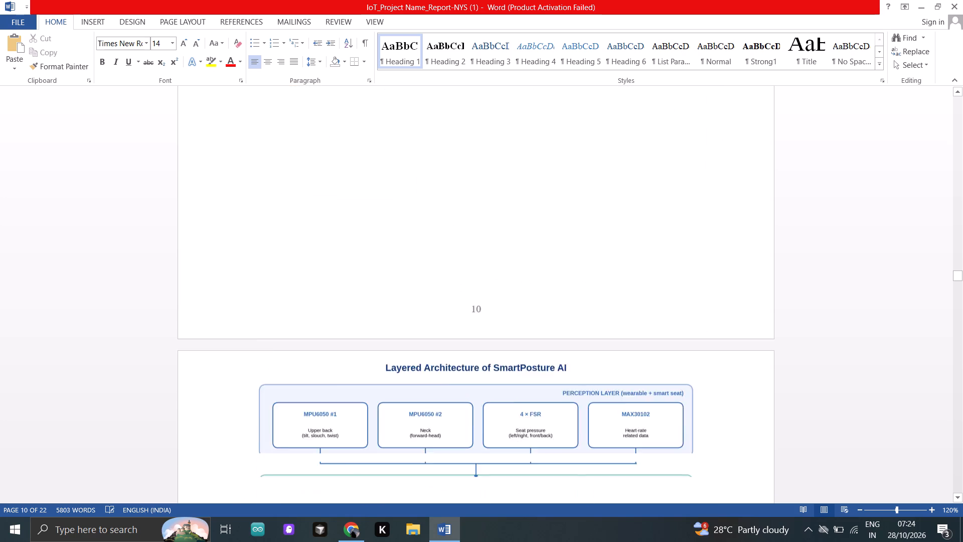
{"action": "scroll", "coordinate": [441, 172], "scroll_direction": "down", "scroll_amount": 5}
{"action": "scroll", "coordinate": [441, 172], "scroll_direction": "down", "scroll_amount": 16}
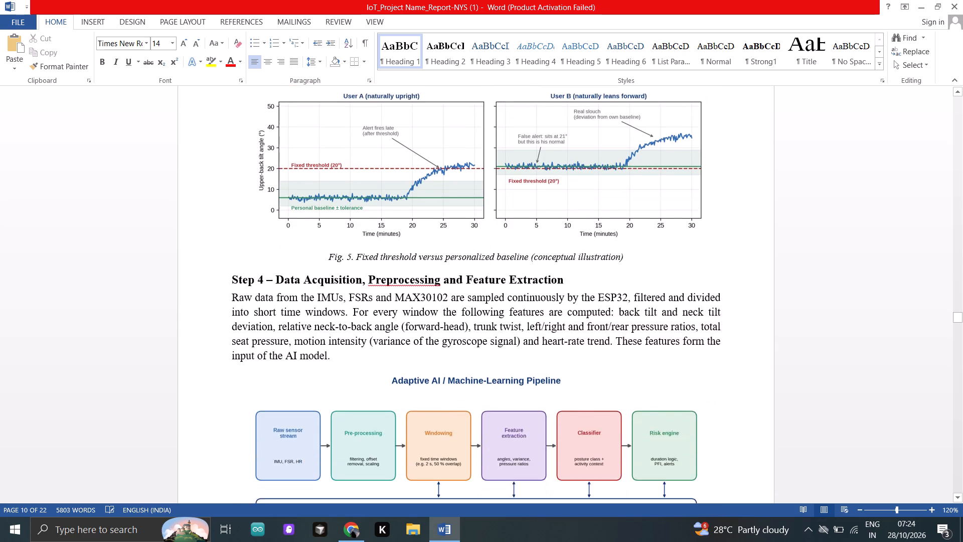
{"action": "scroll", "coordinate": [441, 172], "scroll_direction": "down", "scroll_amount": 9}
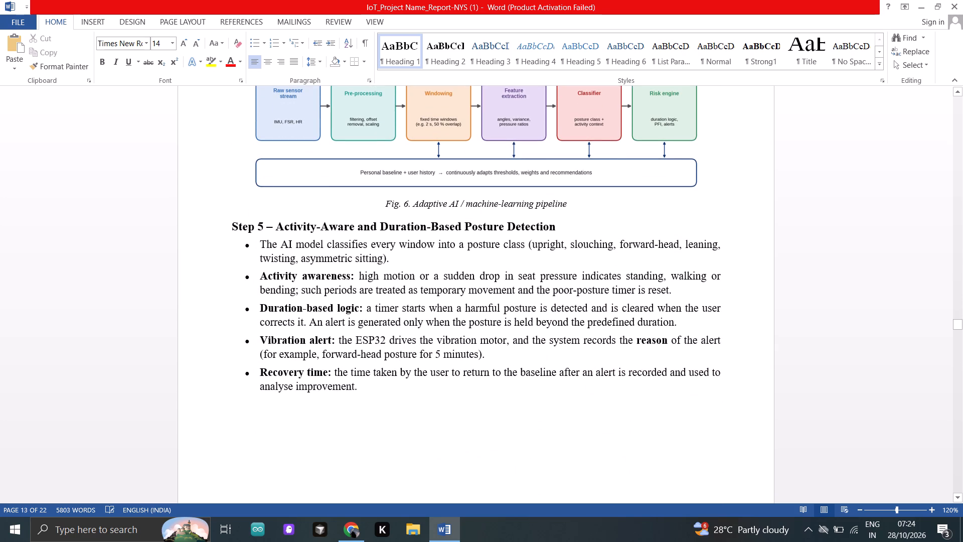
{"action": "scroll", "coordinate": [421, 311], "scroll_direction": "down", "scroll_amount": 2}
{"action": "scroll", "coordinate": [421, 311], "scroll_direction": "up", "scroll_amount": 13}
{"action": "scroll", "coordinate": [421, 311], "scroll_direction": "up", "scroll_amount": 14}
{"action": "scroll", "coordinate": [421, 311], "scroll_direction": "up", "scroll_amount": 20}
{"action": "scroll", "coordinate": [421, 311], "scroll_direction": "up", "scroll_amount": 20}
{"action": "scroll", "coordinate": [421, 311], "scroll_direction": "up", "scroll_amount": 20}
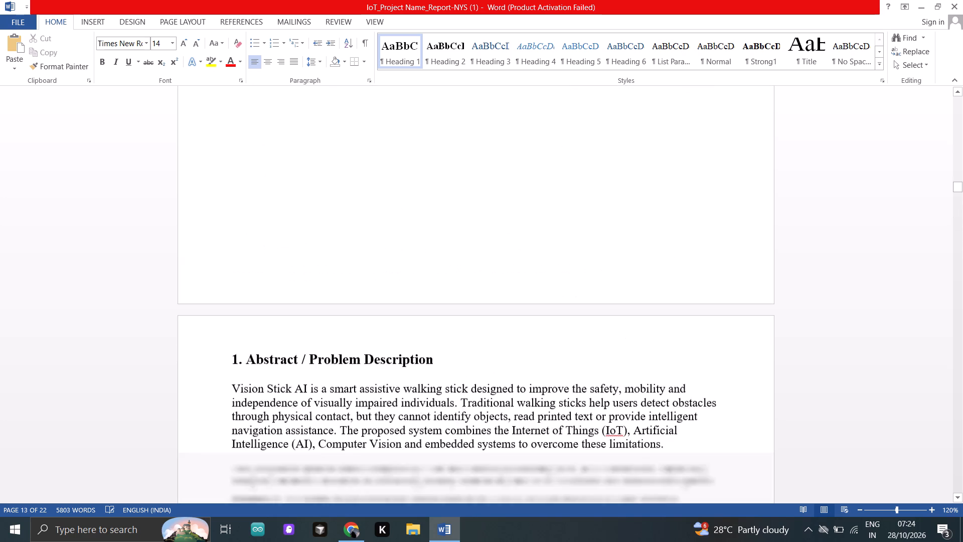
{"action": "scroll", "coordinate": [421, 311], "scroll_direction": "up", "scroll_amount": 11}
{"action": "scroll", "coordinate": [421, 311], "scroll_direction": "down", "scroll_amount": 16}
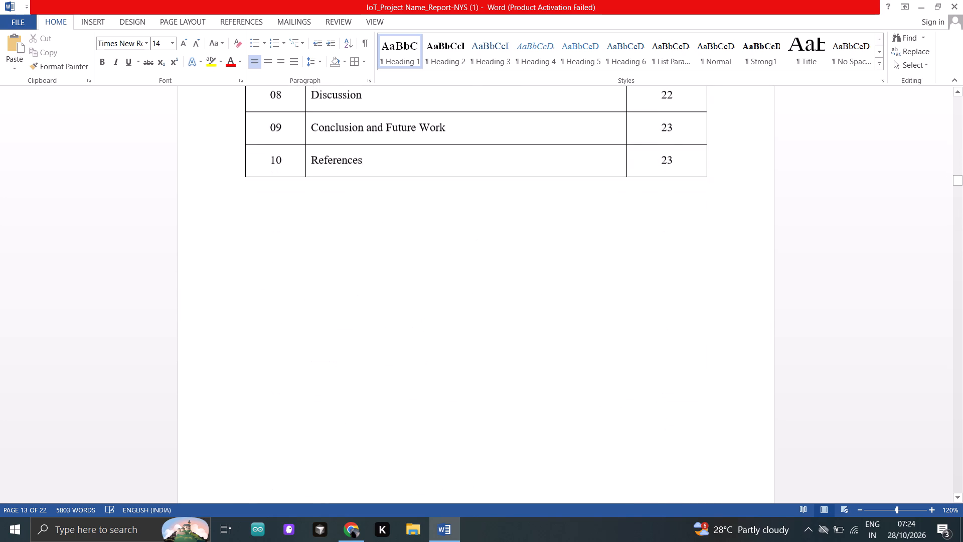
{"action": "scroll", "coordinate": [421, 311], "scroll_direction": "down", "scroll_amount": 11}
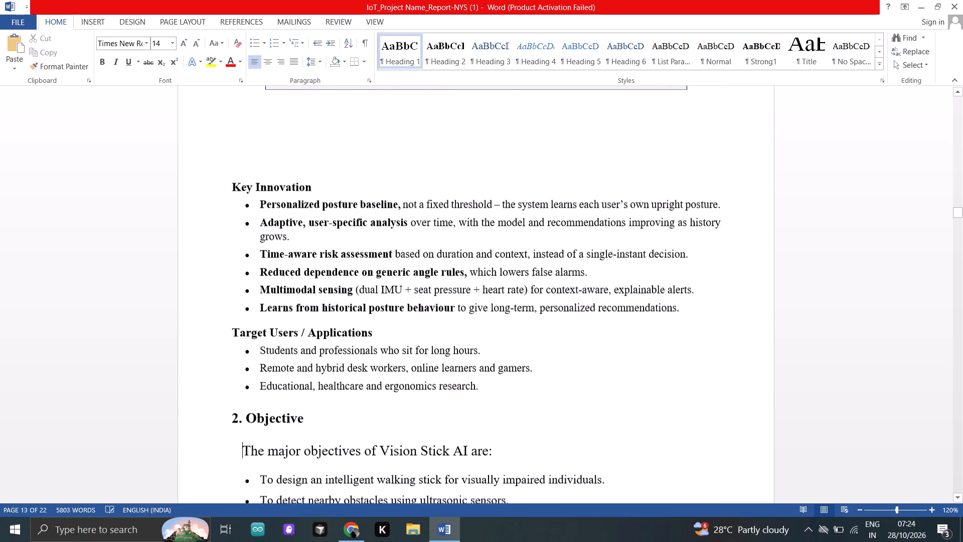
{"action": "scroll", "coordinate": [421, 311], "scroll_direction": "down", "scroll_amount": 4}
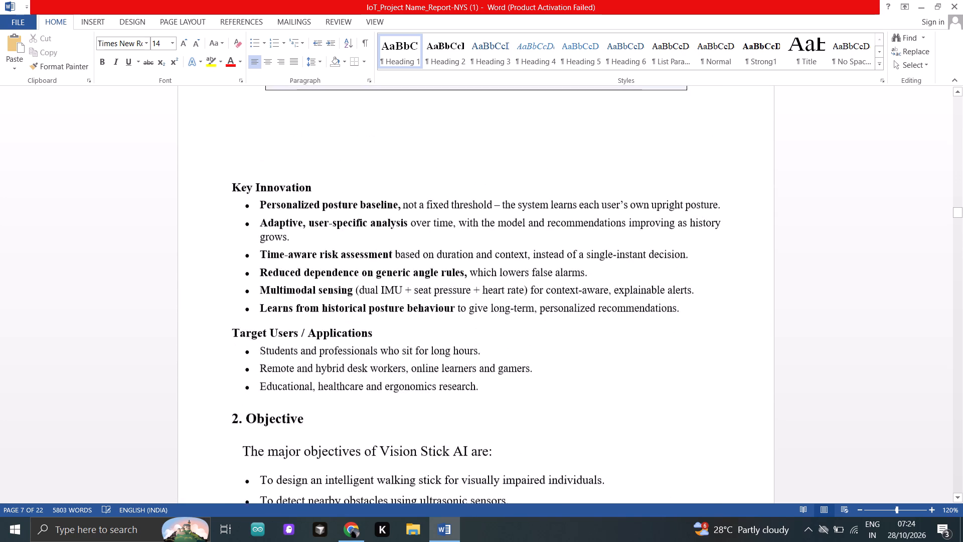
{"action": "scroll", "coordinate": [421, 311], "scroll_direction": "down", "scroll_amount": 5}
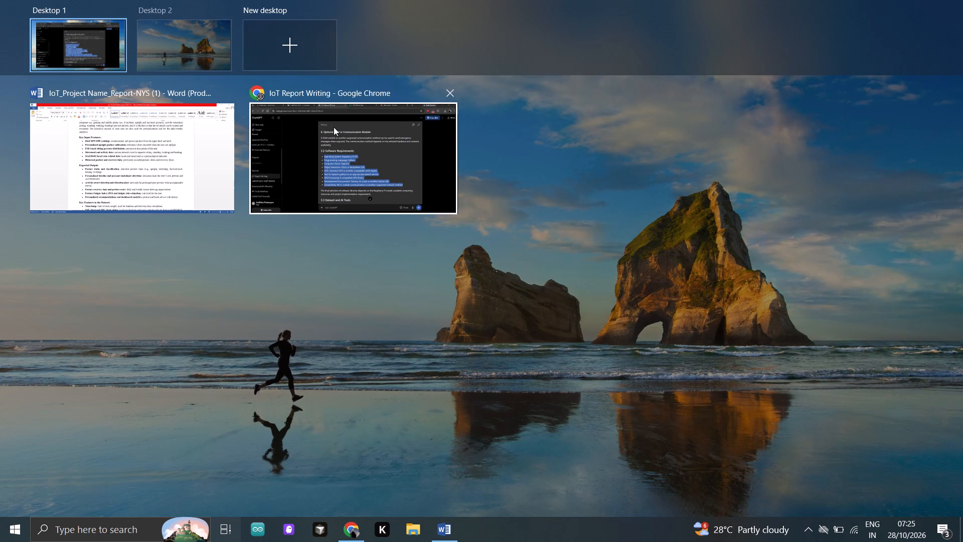
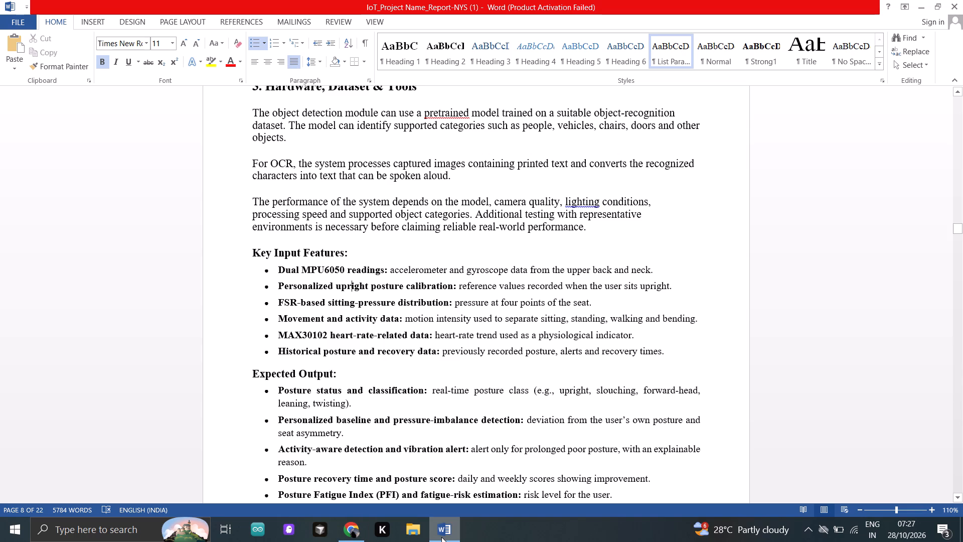
{"action": "scroll", "coordinate": [421, 304], "scroll_direction": "up", "scroll_amount": 1}
{"action": "scroll", "coordinate": [421, 304], "scroll_direction": "down", "scroll_amount": 3}
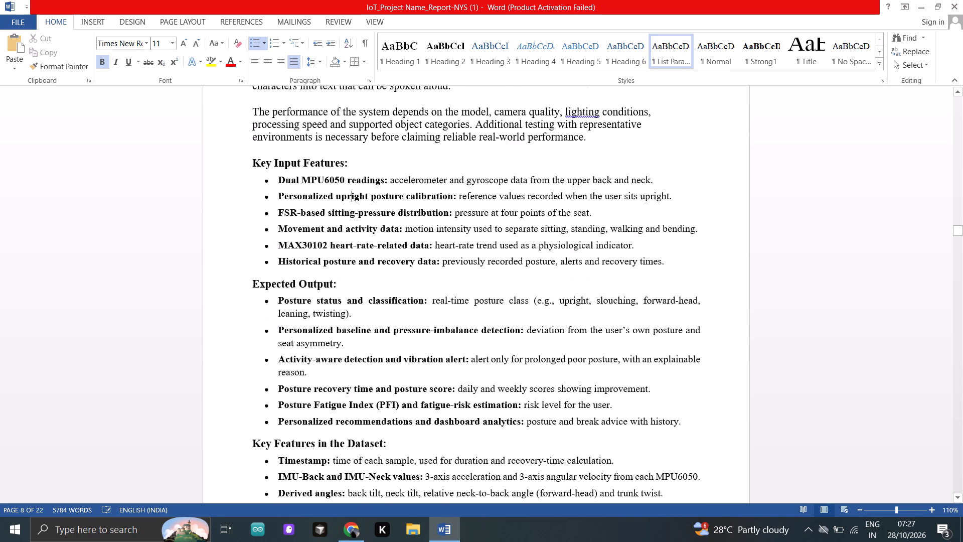
{"action": "scroll", "coordinate": [421, 304], "scroll_direction": "down", "scroll_amount": 1}
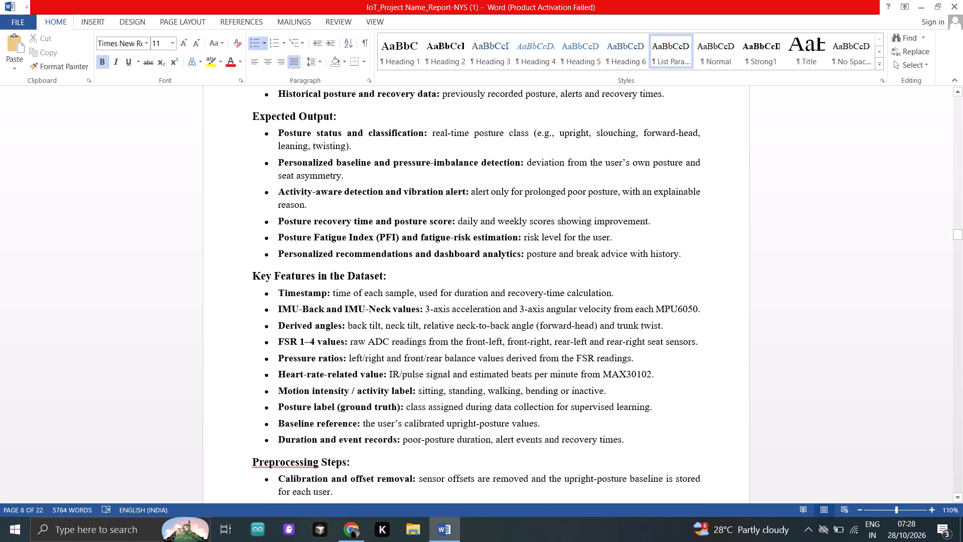
{"action": "scroll", "coordinate": [421, 304], "scroll_direction": "down", "scroll_amount": 4}
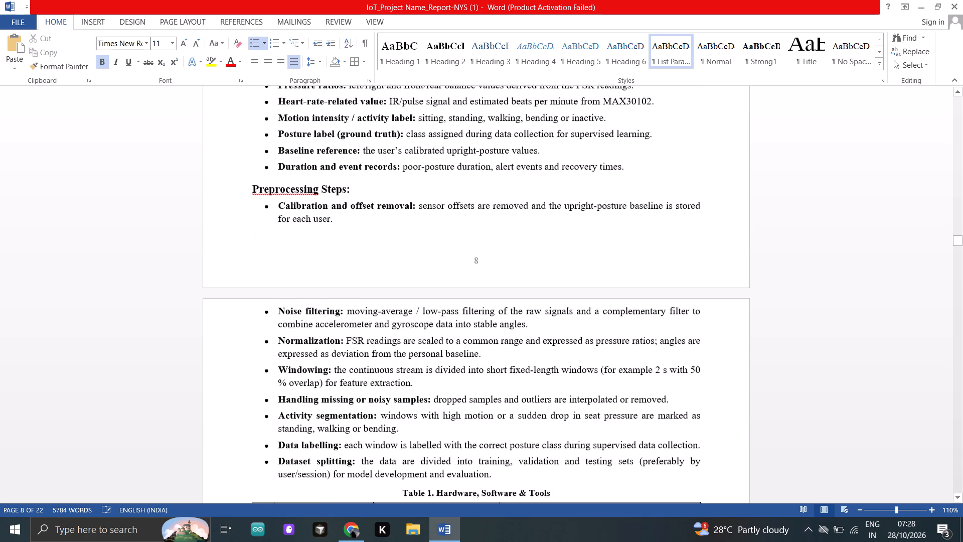
{"action": "scroll", "coordinate": [421, 304], "scroll_direction": "down", "scroll_amount": 1}
{"action": "scroll", "coordinate": [421, 304], "scroll_direction": "up", "scroll_amount": 3}
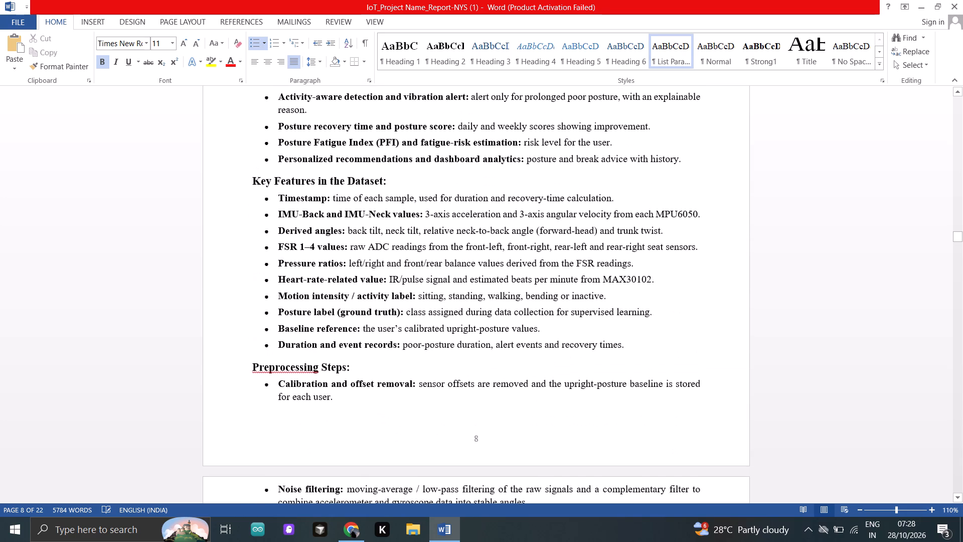
{"action": "scroll", "coordinate": [421, 304], "scroll_direction": "up", "scroll_amount": 1}
{"action": "scroll", "coordinate": [421, 304], "scroll_direction": "down", "scroll_amount": 7}
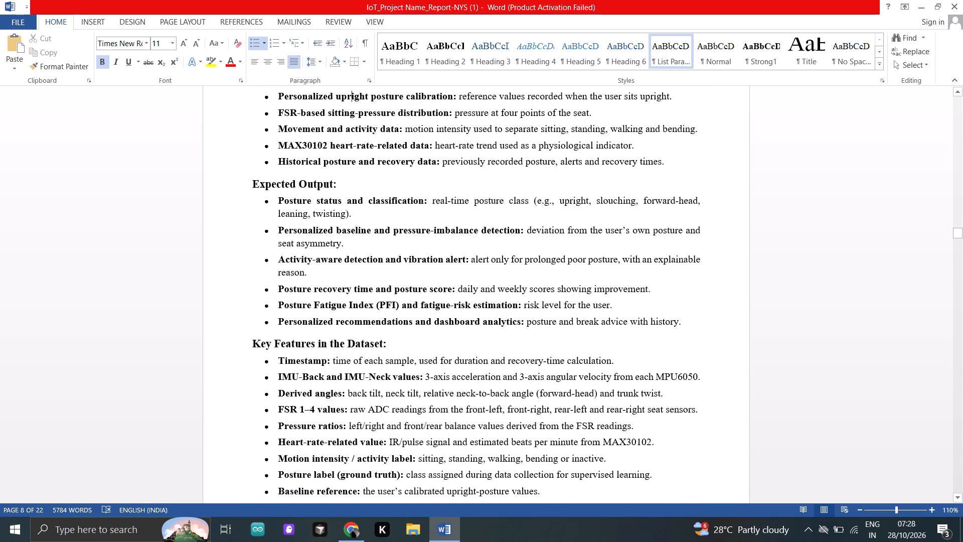
{"action": "scroll", "coordinate": [282, 380], "scroll_direction": "down", "scroll_amount": 1}
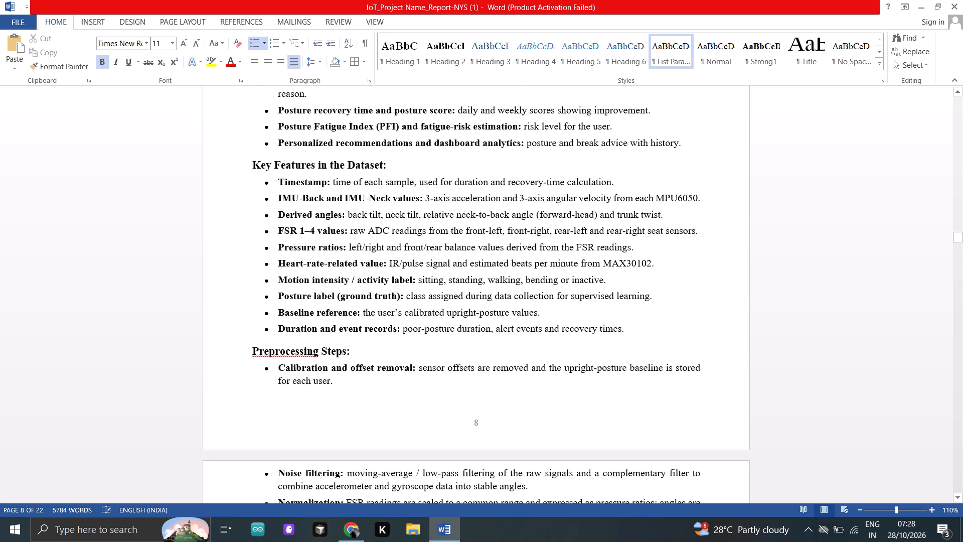
Replace all the bullets under Key Features in the Dataset, Timestamp through Duration and event records, with the copied system architecture text.
{"action": "double_click", "coordinate": [279, 183]}
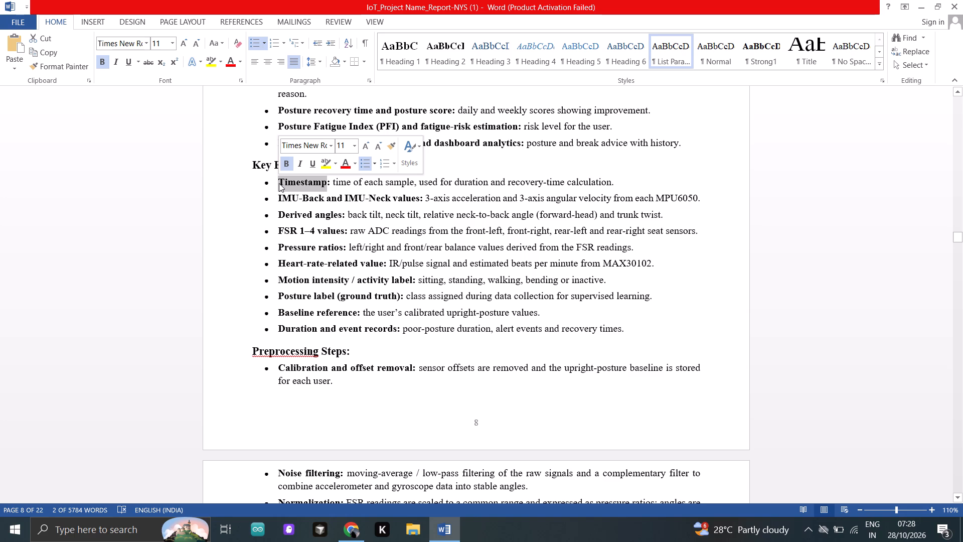
{"action": "left_click", "coordinate": [279, 183]}
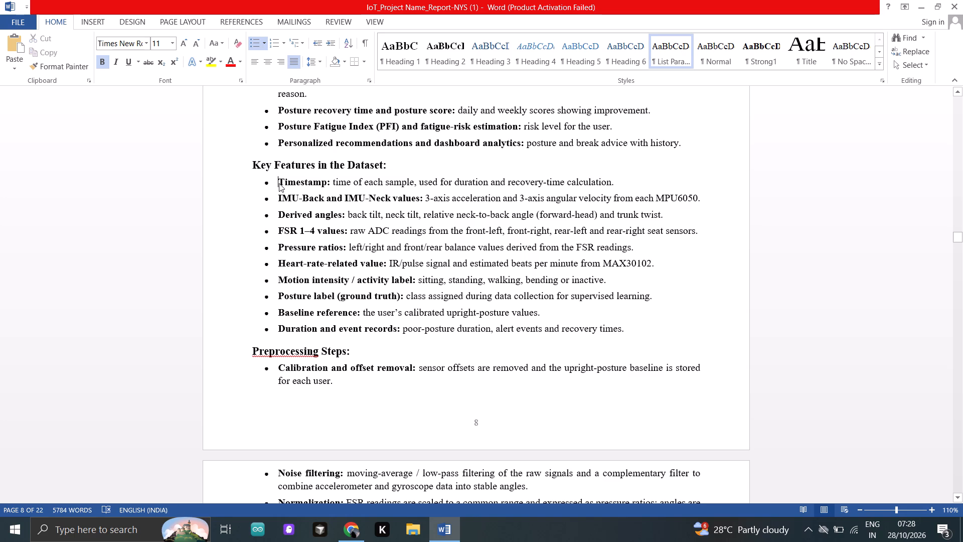
{"action": "left_click_drag", "start_coordinate": [279, 183], "coordinate": [648, 334]}
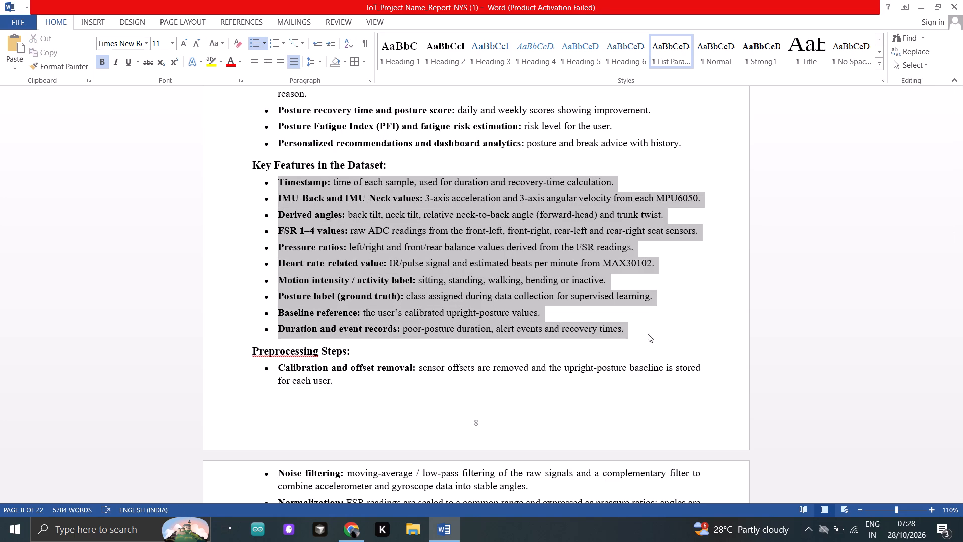
{"action": "left_click_drag", "start_coordinate": [648, 334], "coordinate": [647, 324]}
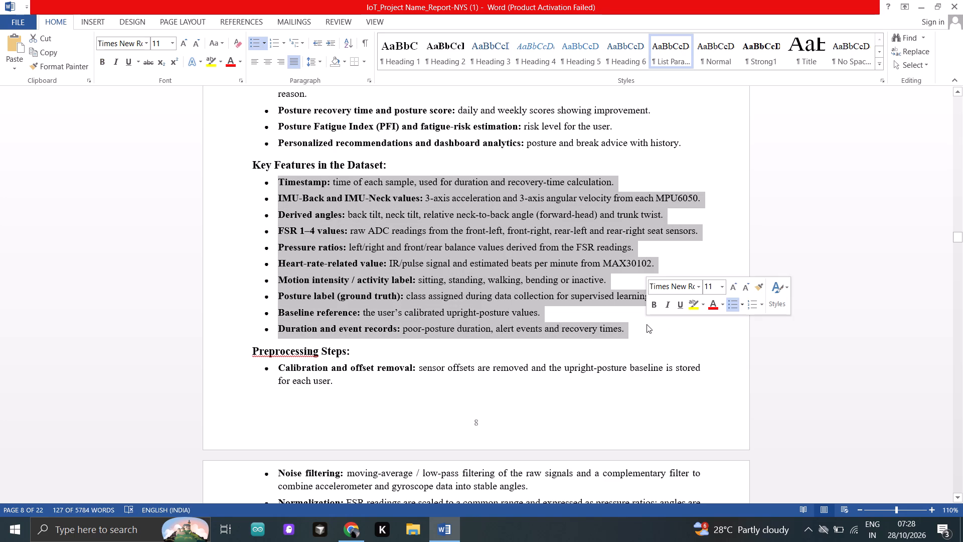
{"action": "key", "text": "BackSpace"}
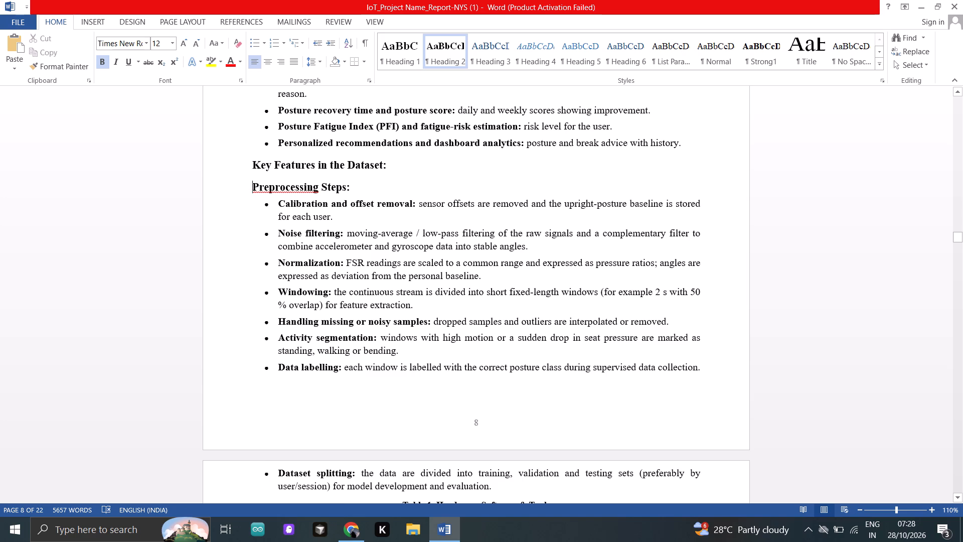
{"action": "key", "text": "ctrl+v"}
Check the layout of the pasted architecture text between Key Features in the Dataset and Preprocessing Steps across the page break.
{"action": "scroll", "coordinate": [647, 324], "scroll_direction": "up", "scroll_amount": 1}
{"action": "scroll", "coordinate": [647, 324], "scroll_direction": "down", "scroll_amount": 1, "text": "ctrl"}
{"action": "scroll", "coordinate": [647, 324], "scroll_direction": "up", "scroll_amount": 1, "text": "ctrl"}
{"action": "scroll", "coordinate": [647, 324], "scroll_direction": "down", "scroll_amount": 1, "text": "ctrl"}
{"action": "scroll", "coordinate": [647, 324], "scroll_direction": "up", "scroll_amount": 2, "text": "ctrl"}
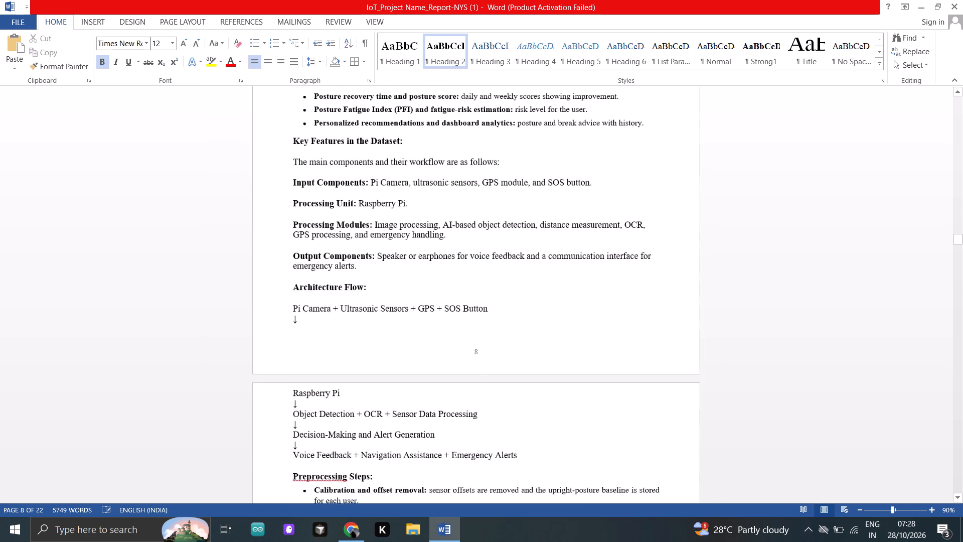
{"action": "scroll", "coordinate": [618, 275], "scroll_direction": "up", "scroll_amount": 1, "text": "ctrl"}
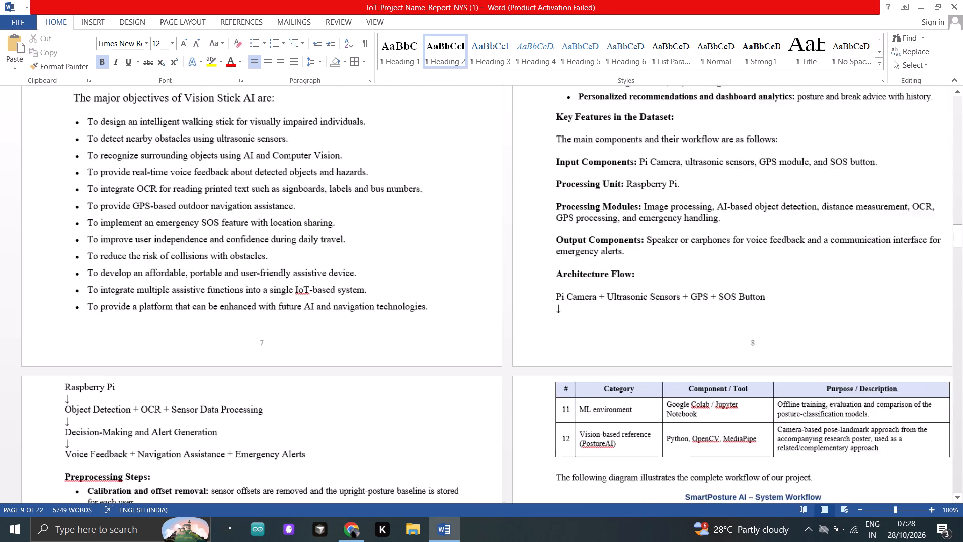
{"action": "scroll", "coordinate": [618, 275], "scroll_direction": "up", "scroll_amount": 1}
{"action": "scroll", "coordinate": [493, 305], "scroll_direction": "down", "scroll_amount": 1}
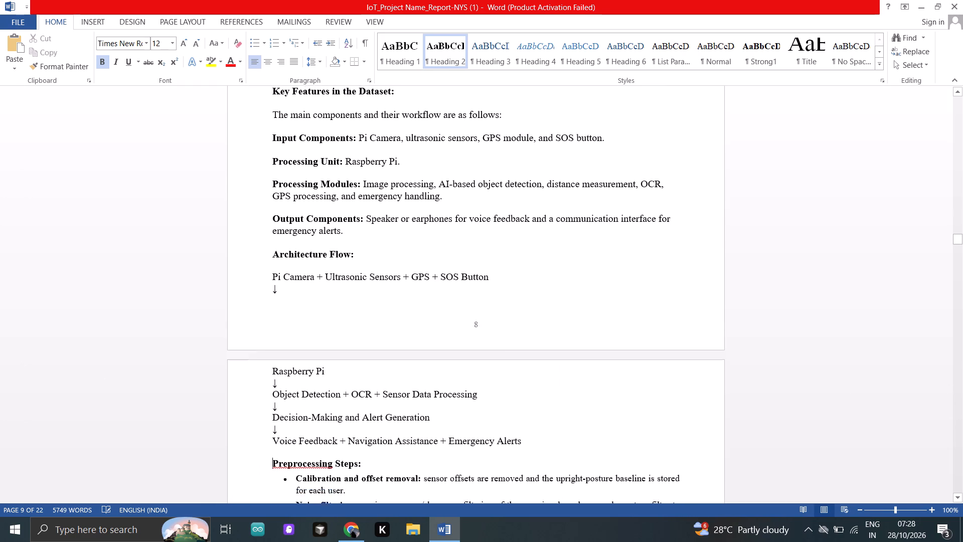
{"action": "scroll", "coordinate": [493, 305], "scroll_direction": "down", "scroll_amount": 1}
{"action": "scroll", "coordinate": [493, 305], "scroll_direction": "up", "scroll_amount": 5}
{"action": "scroll", "coordinate": [320, 266], "scroll_direction": "down", "scroll_amount": 1}
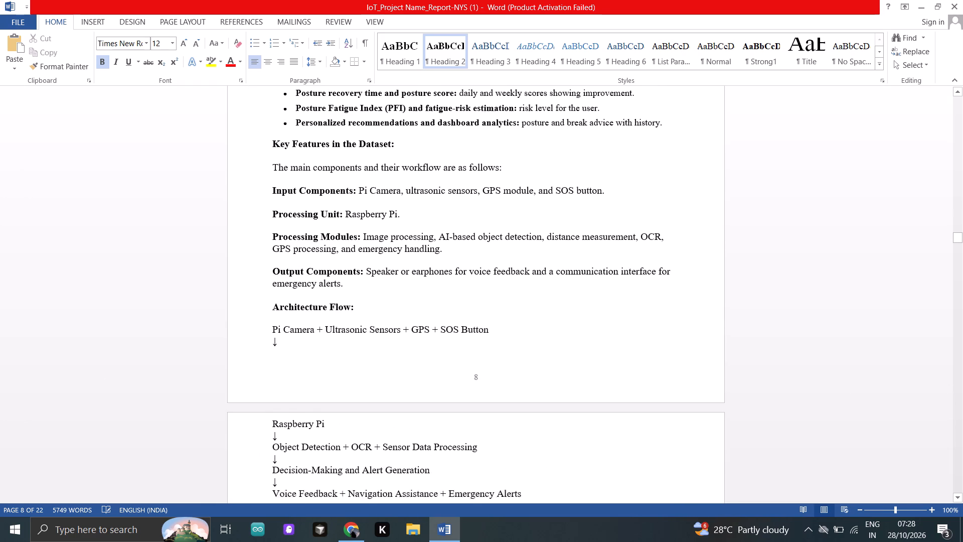
{"action": "scroll", "coordinate": [320, 266], "scroll_direction": "down", "scroll_amount": 1}
{"action": "scroll", "coordinate": [270, 160], "scroll_direction": "up", "scroll_amount": 1}
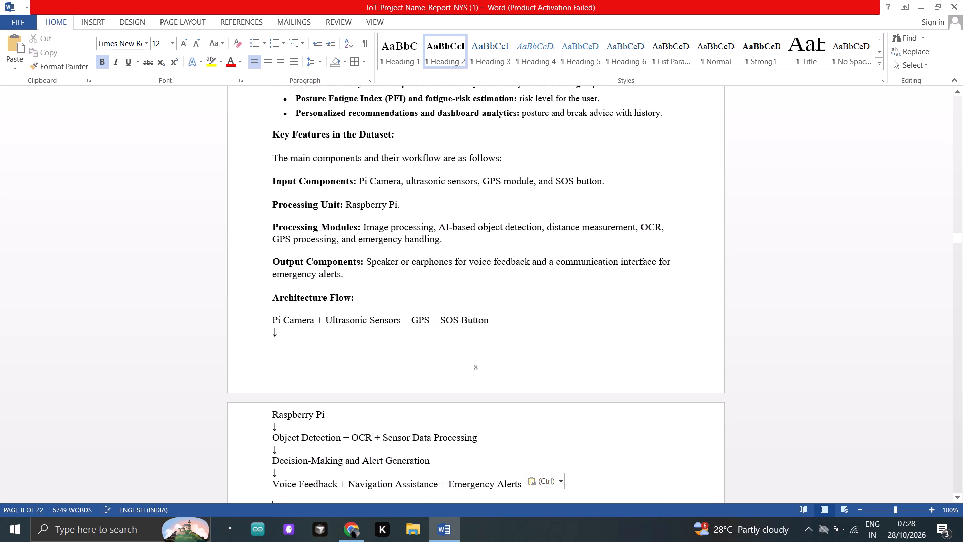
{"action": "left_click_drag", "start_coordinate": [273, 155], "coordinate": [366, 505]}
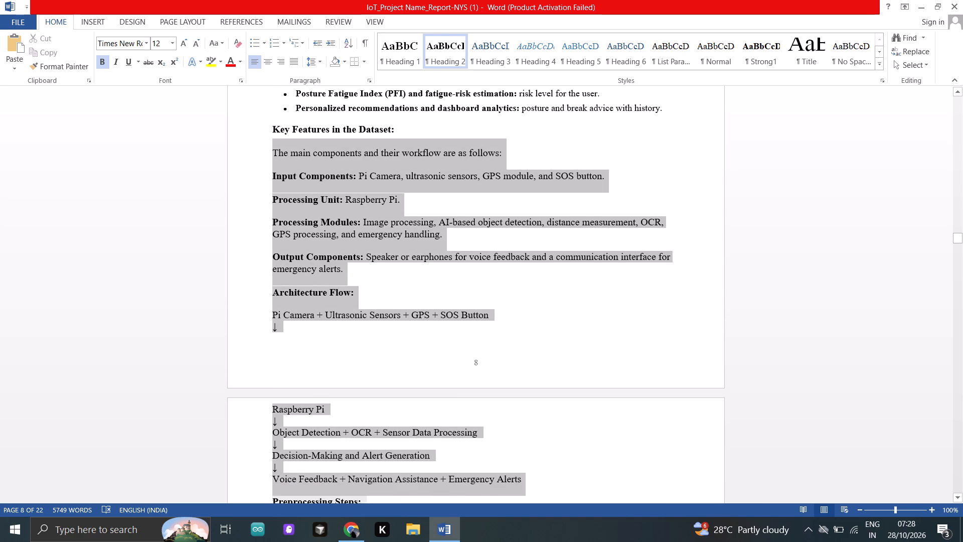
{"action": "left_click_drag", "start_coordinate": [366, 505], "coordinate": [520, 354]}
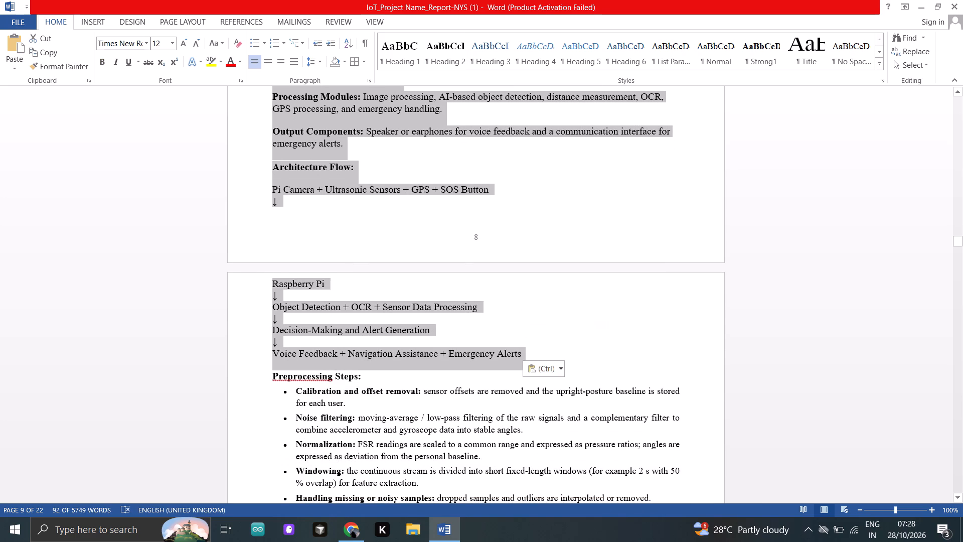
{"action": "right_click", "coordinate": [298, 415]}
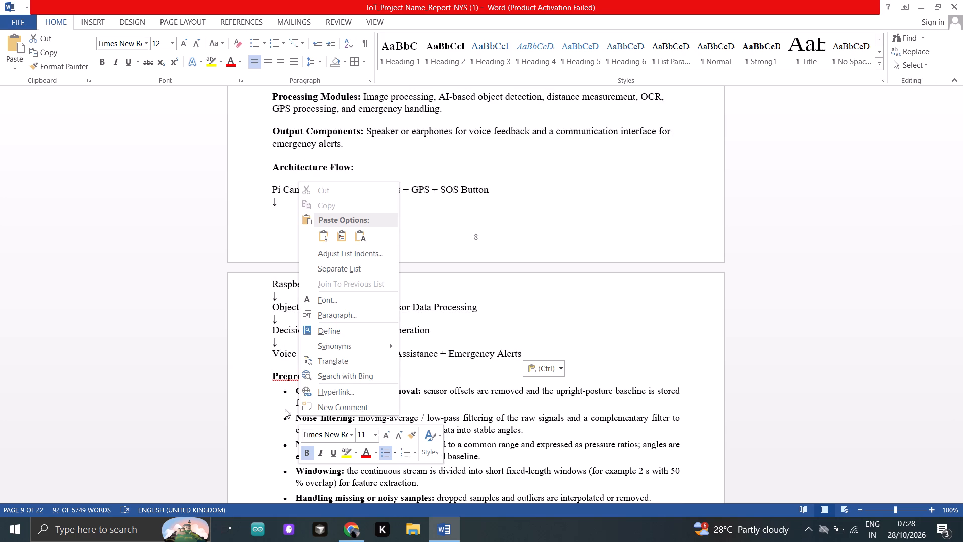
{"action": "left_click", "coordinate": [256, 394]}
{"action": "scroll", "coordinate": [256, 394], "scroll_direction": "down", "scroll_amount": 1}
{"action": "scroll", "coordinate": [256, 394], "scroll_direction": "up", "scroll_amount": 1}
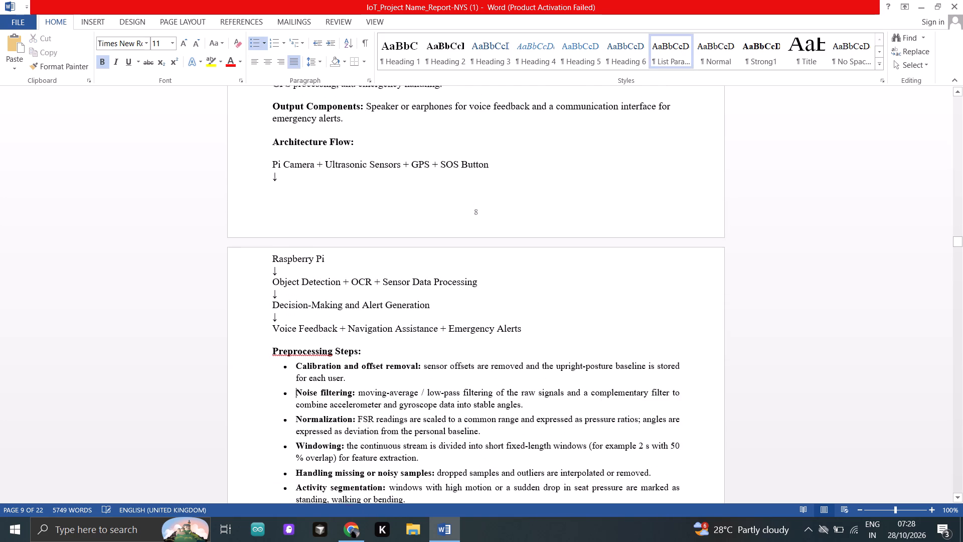
Insert two blank lines before the Architecture Flow heading so the whole flow starts on the following page.
{"action": "left_click", "coordinate": [272, 145]}
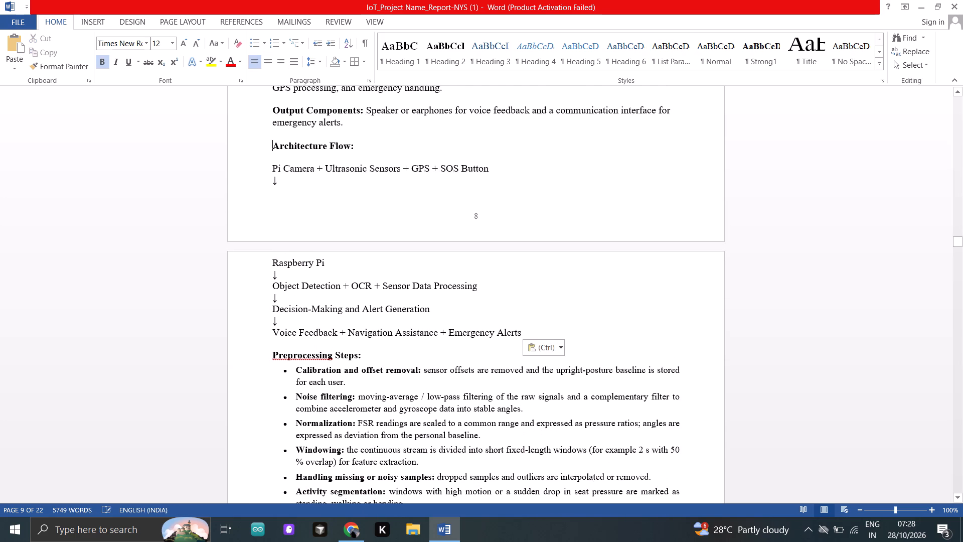
{"action": "key", "text": "Return"}
{"action": "key", "text": "Return"}
{"action": "key", "text": "Return"}
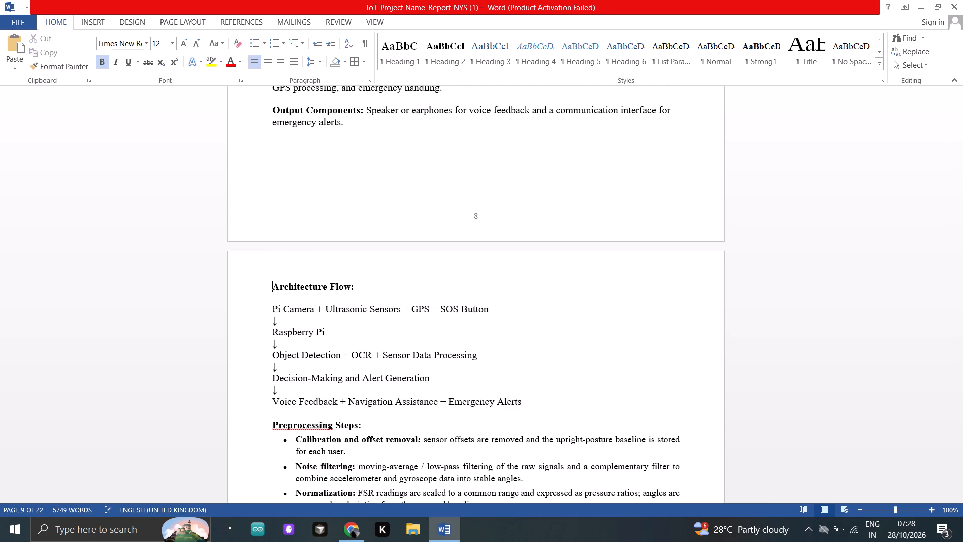
{"action": "key", "text": "BackSpace"}
{"action": "scroll", "coordinate": [272, 145], "scroll_direction": "down", "scroll_amount": 3}
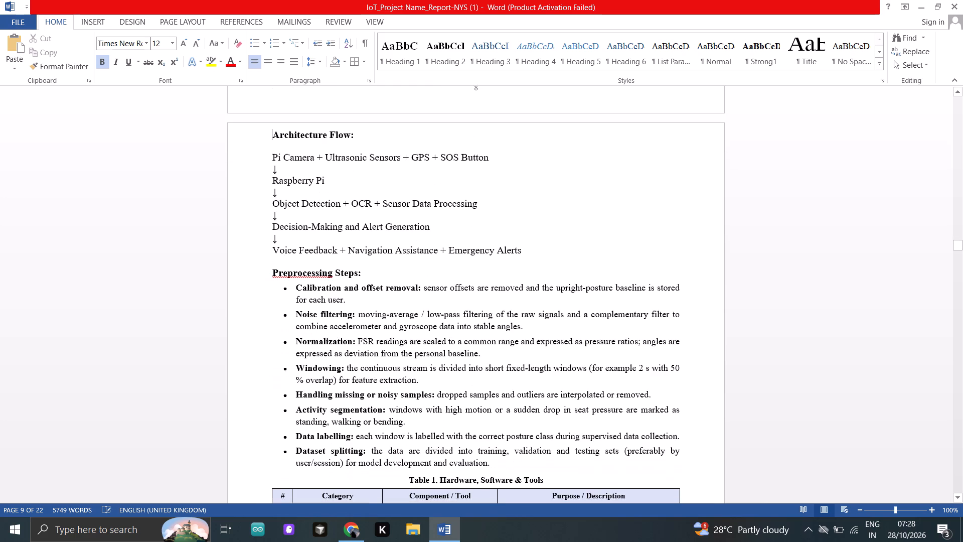
Insert a blank line after the last Architecture Flow line, ahead of the Preprocessing Steps heading.
{"action": "scroll", "coordinate": [272, 145], "scroll_direction": "down", "scroll_amount": 1}
{"action": "left_click", "coordinate": [541, 239]}
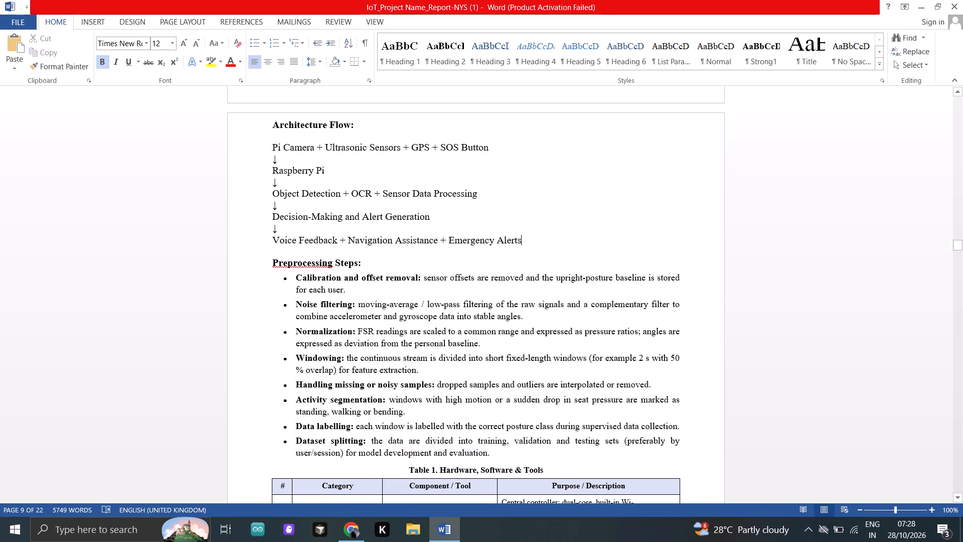
{"action": "key", "text": "Return"}
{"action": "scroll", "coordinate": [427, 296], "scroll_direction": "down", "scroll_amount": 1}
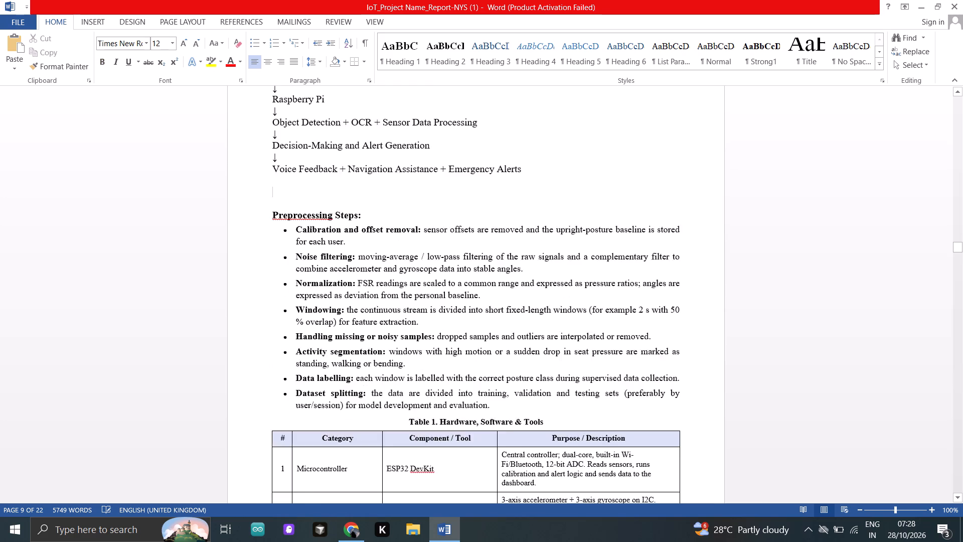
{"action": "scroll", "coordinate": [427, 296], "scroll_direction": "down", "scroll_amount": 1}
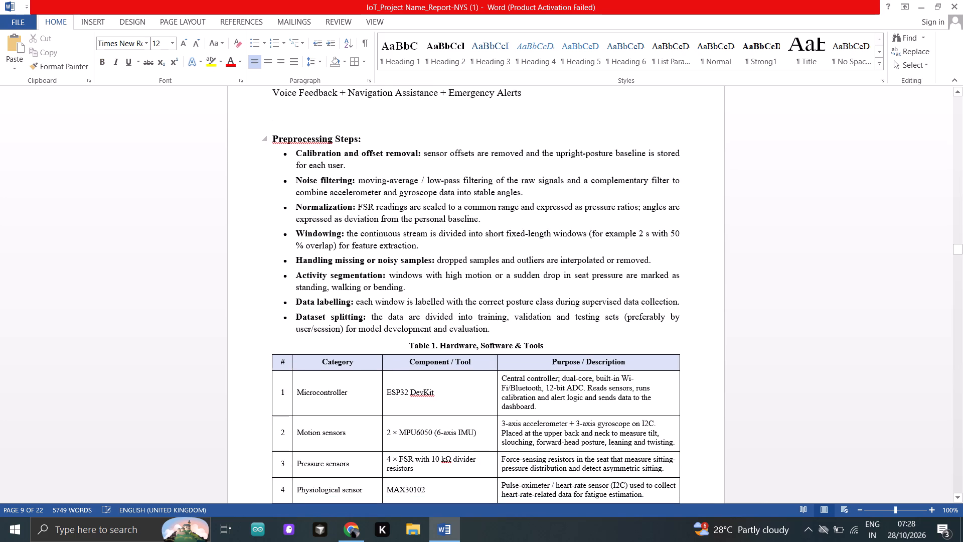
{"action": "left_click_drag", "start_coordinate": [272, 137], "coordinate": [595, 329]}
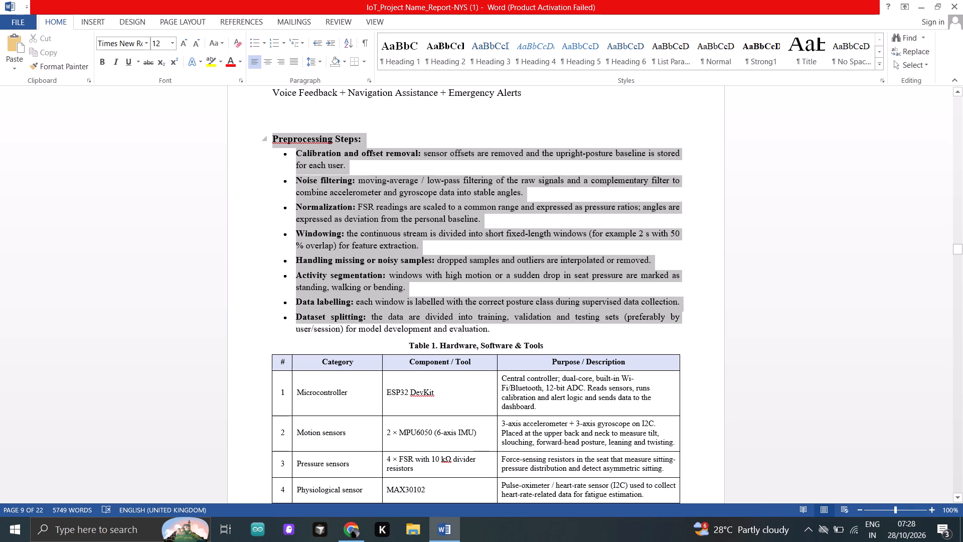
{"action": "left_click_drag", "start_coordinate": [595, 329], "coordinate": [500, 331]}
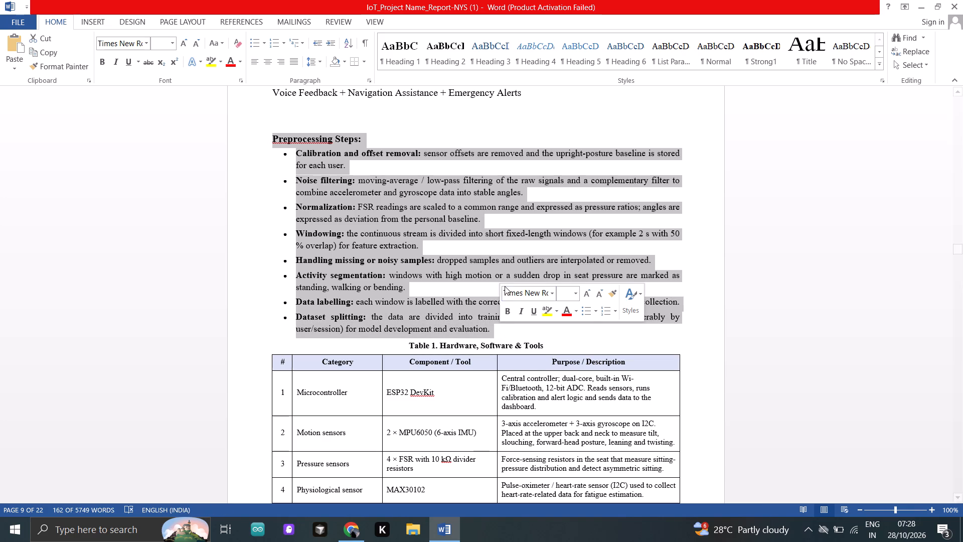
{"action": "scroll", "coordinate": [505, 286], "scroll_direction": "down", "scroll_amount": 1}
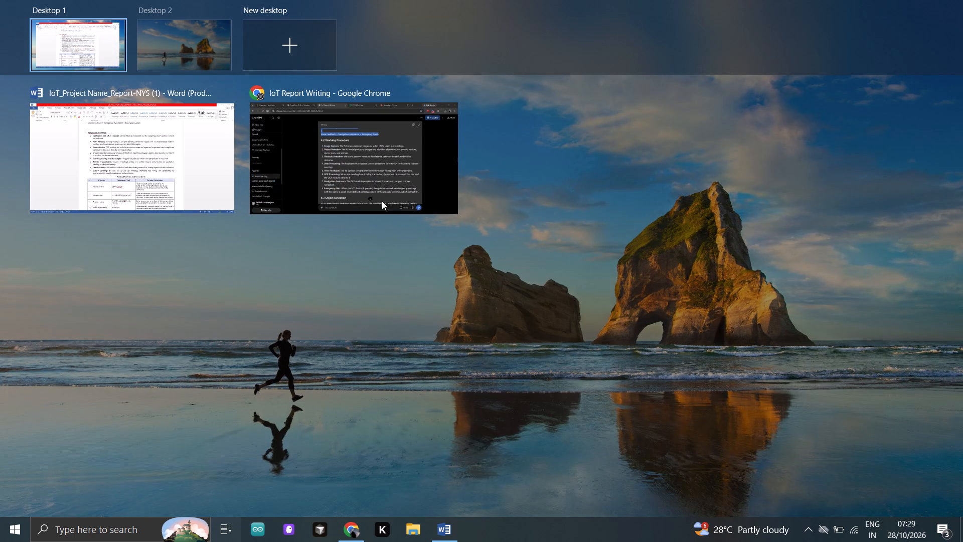
Switch to ChatGPT and copy all the body text of section 4.4 Ultrasonic Obstacle Detection, without its heading.
{"action": "left_click", "coordinate": [379, 197]}
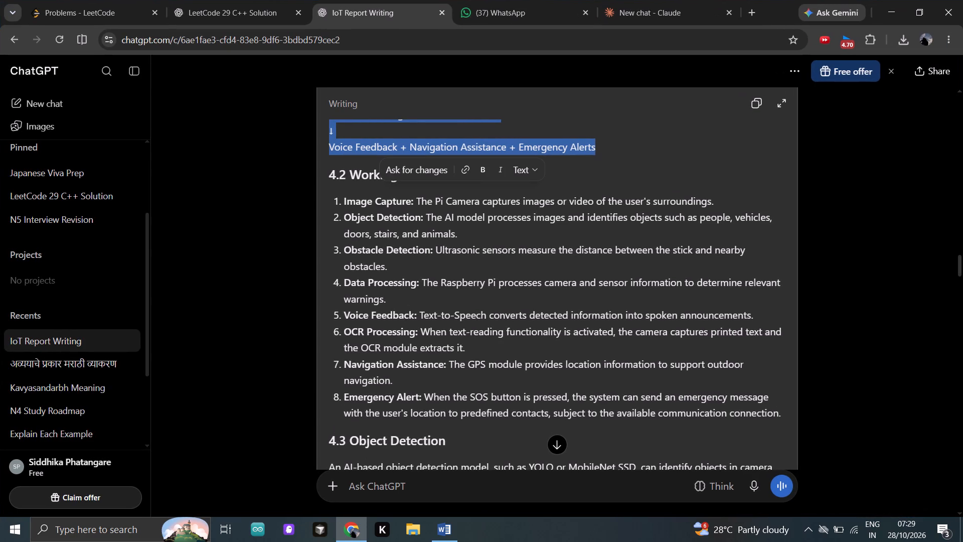
{"action": "scroll", "coordinate": [425, 295], "scroll_direction": "down", "scroll_amount": 2}
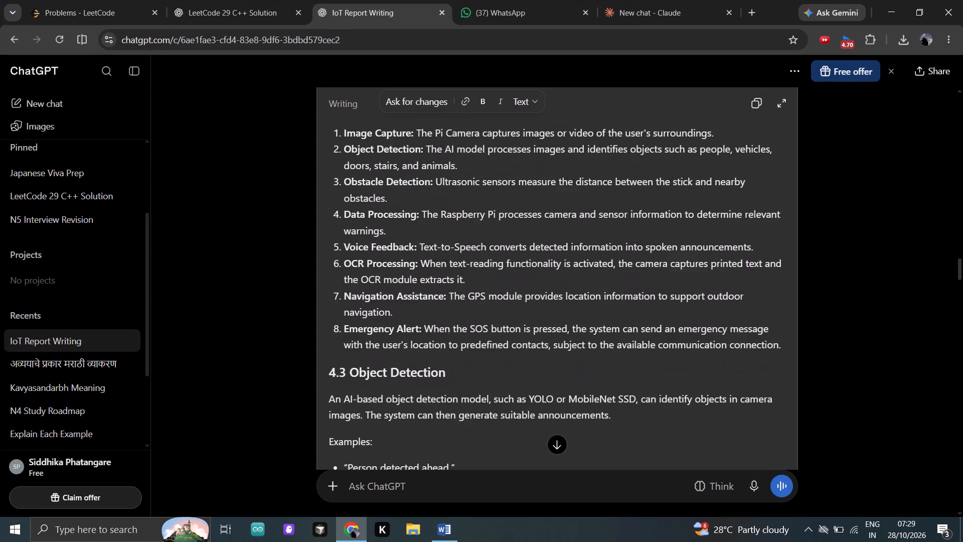
{"action": "scroll", "coordinate": [425, 295], "scroll_direction": "down", "scroll_amount": 6}
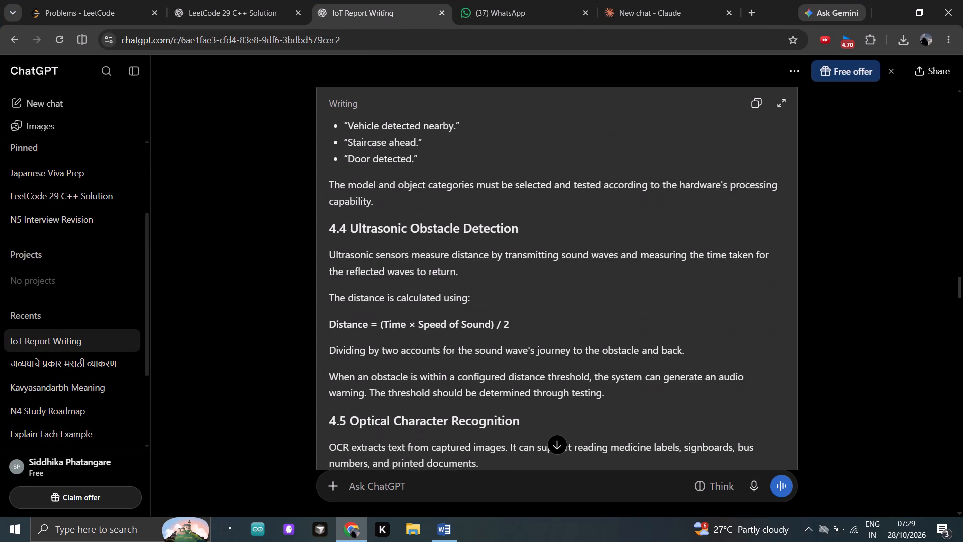
{"action": "scroll", "coordinate": [425, 295], "scroll_direction": "down", "scroll_amount": 1}
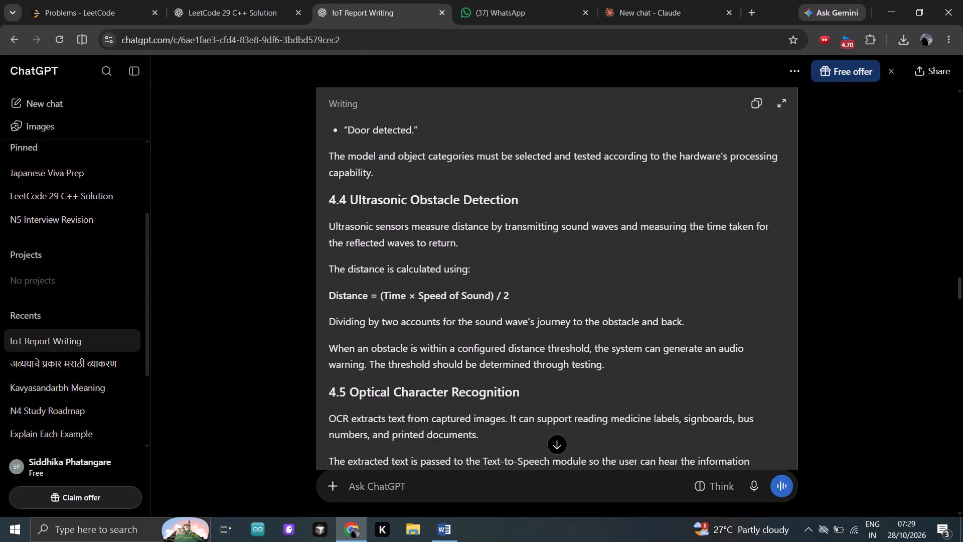
{"action": "left_click_drag", "start_coordinate": [331, 224], "coordinate": [678, 295]}
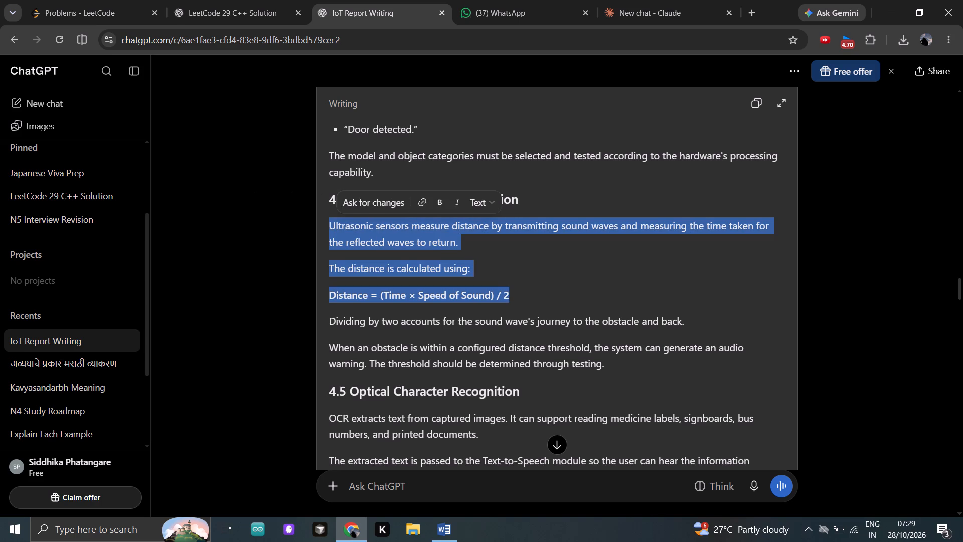
{"action": "left_click_drag", "start_coordinate": [678, 295], "coordinate": [731, 361]}
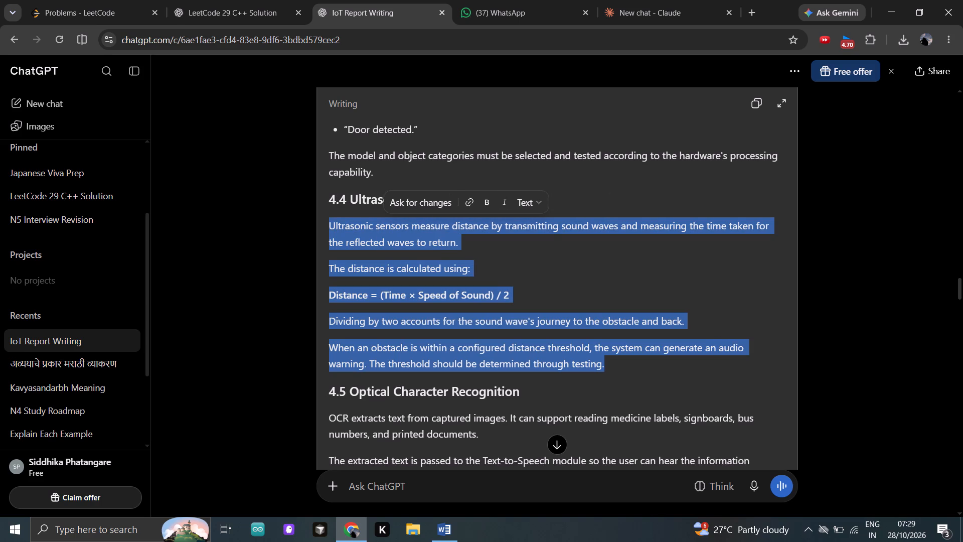
{"action": "key", "text": "ctrl+c"}
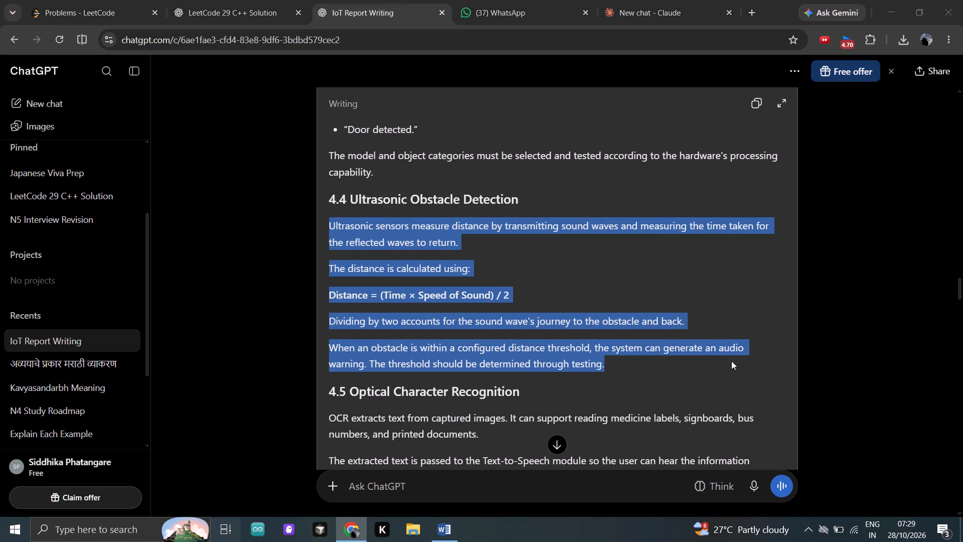
In Word, replace all the bullets under Preprocessing Steps, Calibration and offset removal through Dataset splitting, with the copied ultrasonic detection text.
{"action": "left_click", "coordinate": [381, 166]}
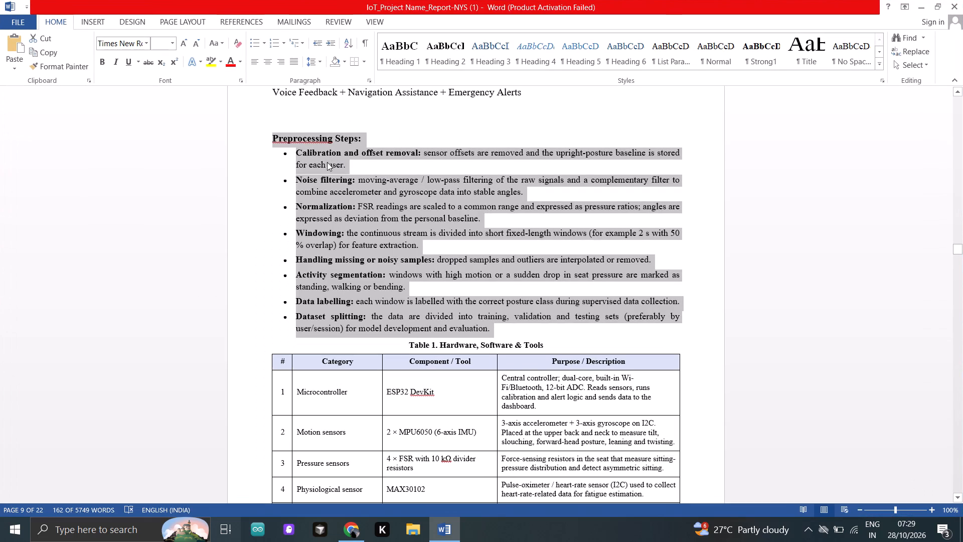
{"action": "left_click", "coordinate": [320, 161]}
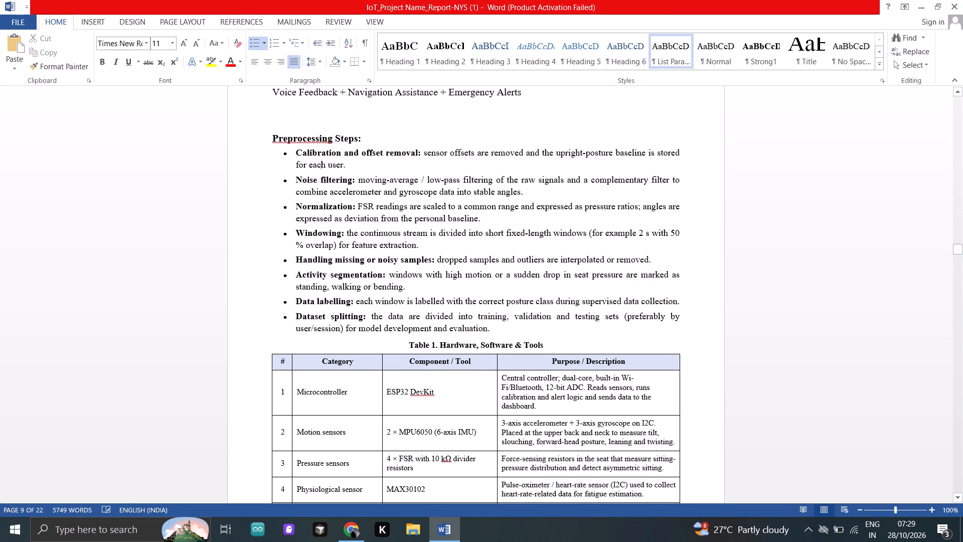
{"action": "left_click_drag", "start_coordinate": [297, 149], "coordinate": [446, 343]}
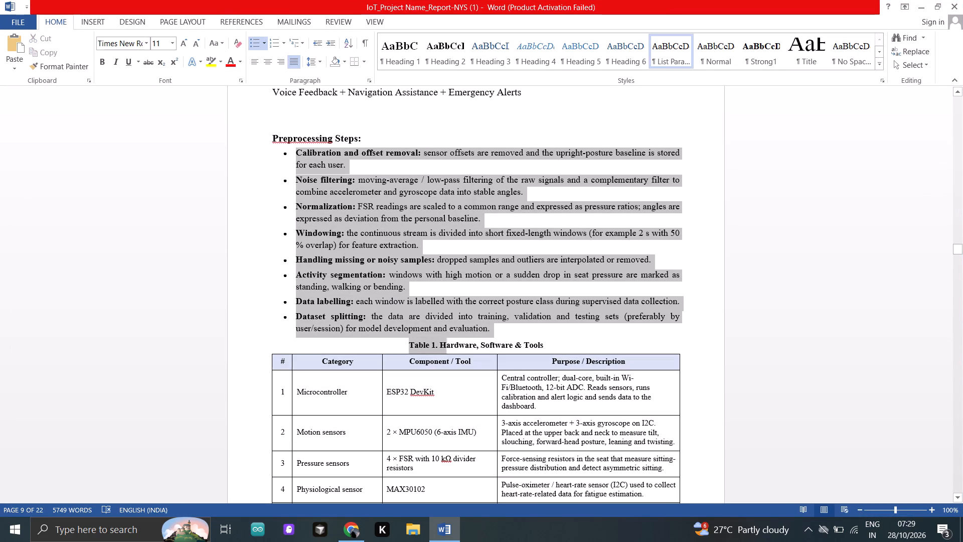
{"action": "left_click_drag", "start_coordinate": [446, 343], "coordinate": [483, 330]}
{"action": "key", "text": "BackSpace"}
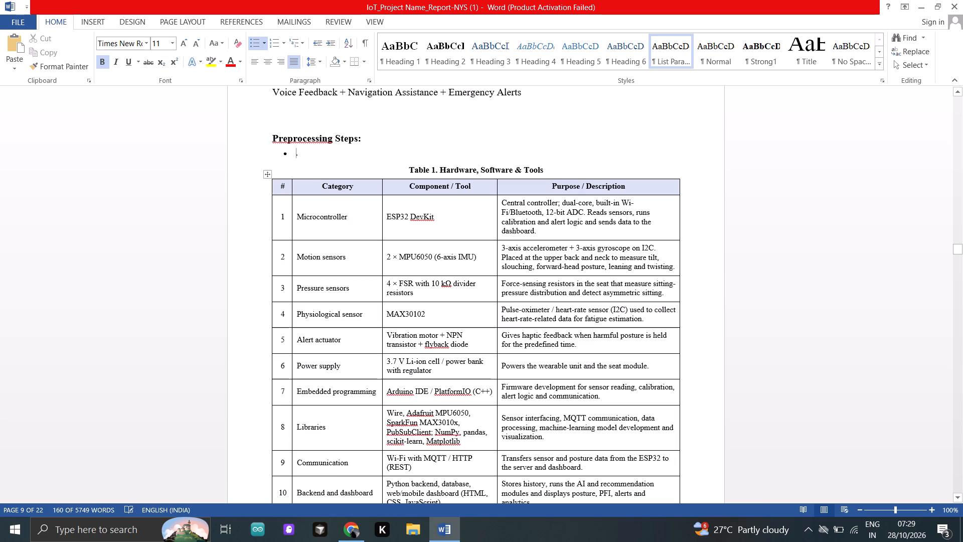
{"action": "key", "text": "Right"}
{"action": "key", "text": "BackSpace"}
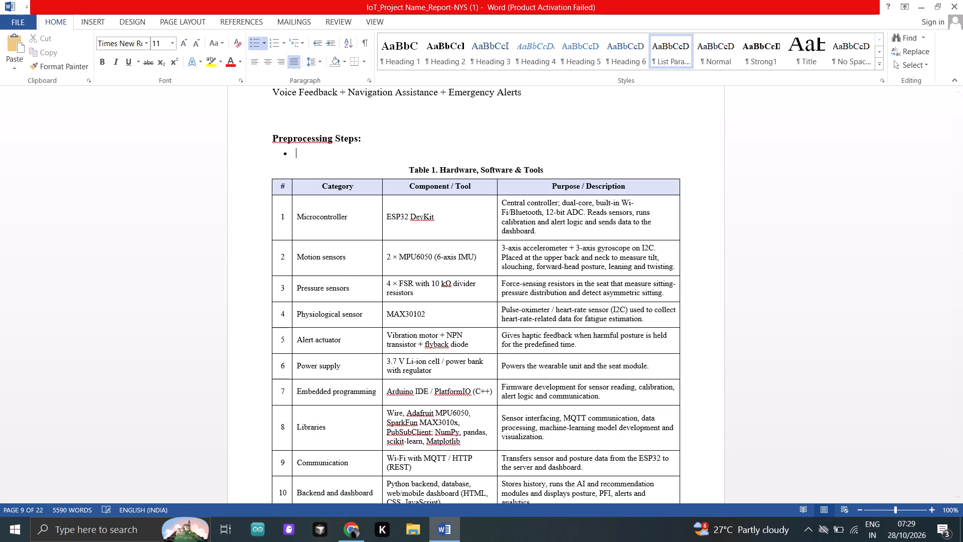
{"action": "key", "text": "ctrl+v"}
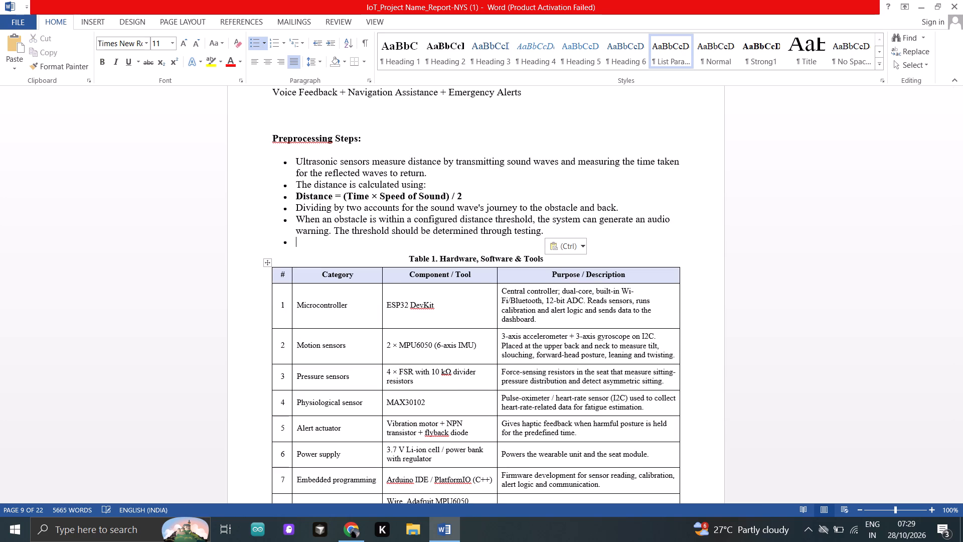
Add two new bullet lines at the end of the pasted threshold sentence under Preprocessing Steps.
{"action": "left_click", "coordinate": [541, 234]}
{"action": "key", "text": "Return"}
{"action": "key", "text": "Return"}
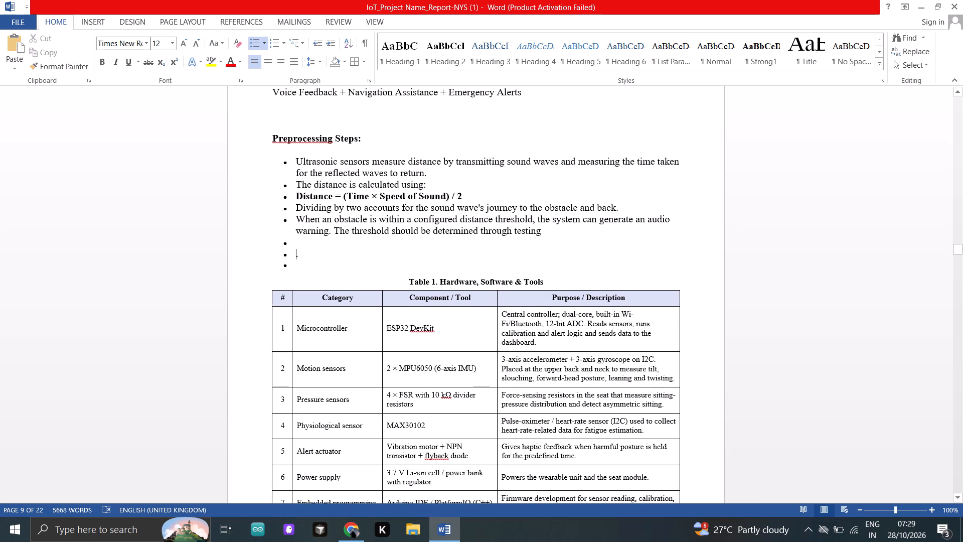
Switch to ChatGPT and copy the two body paragraphs of section 4.5 Optical Character Recognition.
{"action": "left_click", "coordinate": [397, 140]}
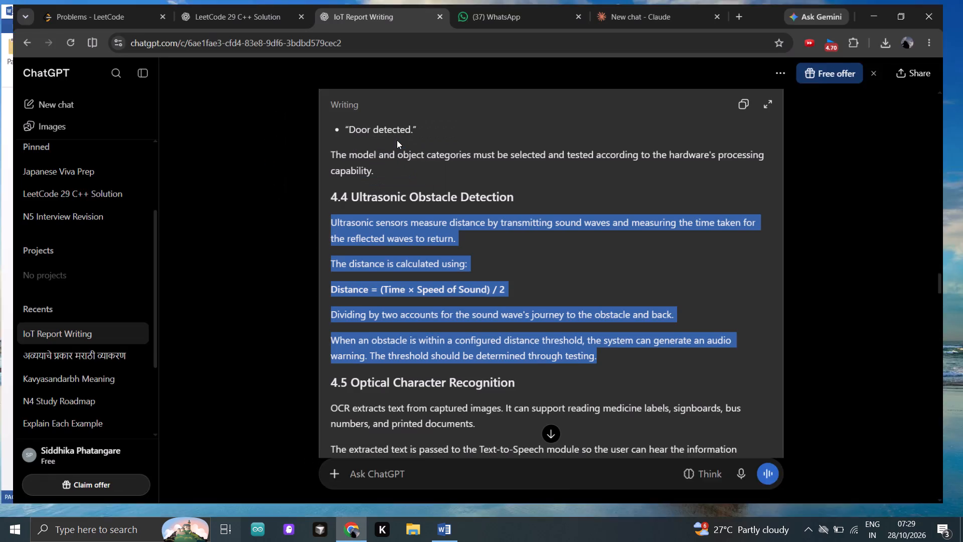
{"action": "scroll", "coordinate": [389, 246], "scroll_direction": "down", "scroll_amount": 4}
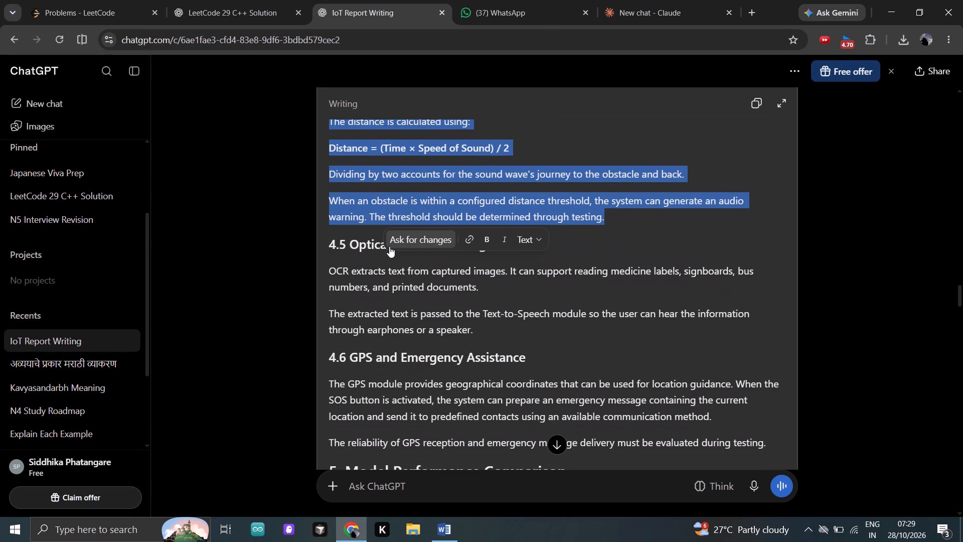
{"action": "left_click", "coordinate": [398, 313]}
{"action": "scroll", "coordinate": [398, 313], "scroll_direction": "down", "scroll_amount": 1}
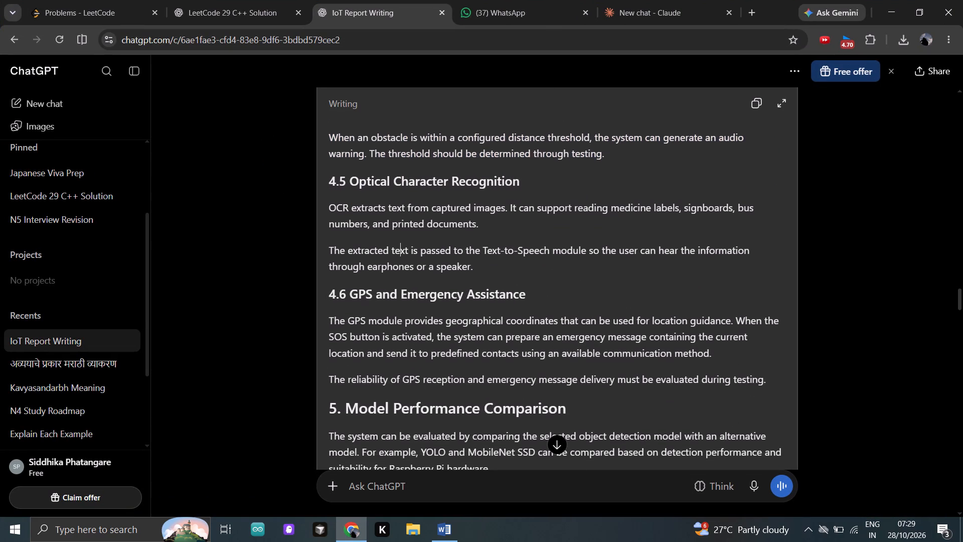
{"action": "left_click_drag", "start_coordinate": [332, 208], "coordinate": [500, 264]}
{"action": "key", "text": "ctrl+c"}
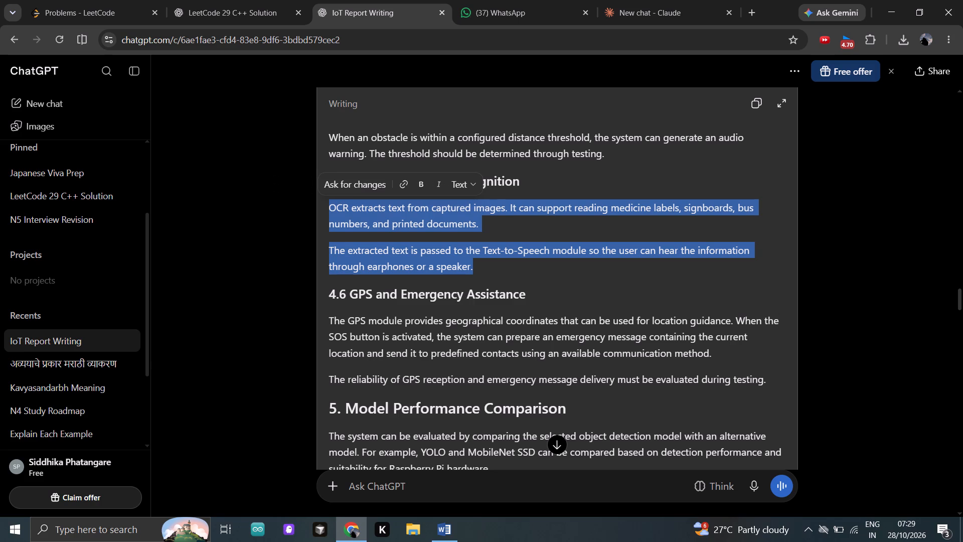
{"action": "scroll", "coordinate": [500, 264], "scroll_direction": "down", "scroll_amount": 1}
{"action": "left_click", "coordinate": [365, 180]}
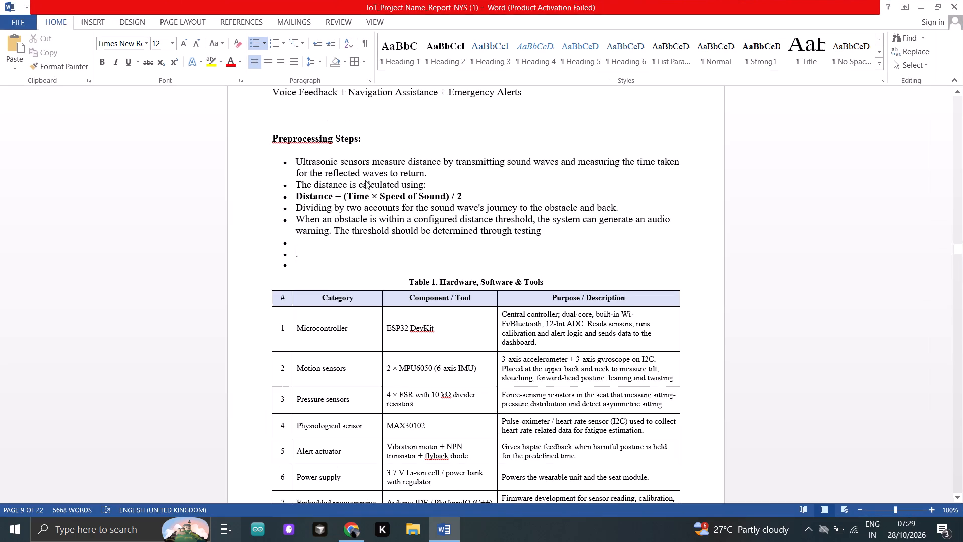
{"action": "left_click_drag", "start_coordinate": [309, 272], "coordinate": [276, 248]}
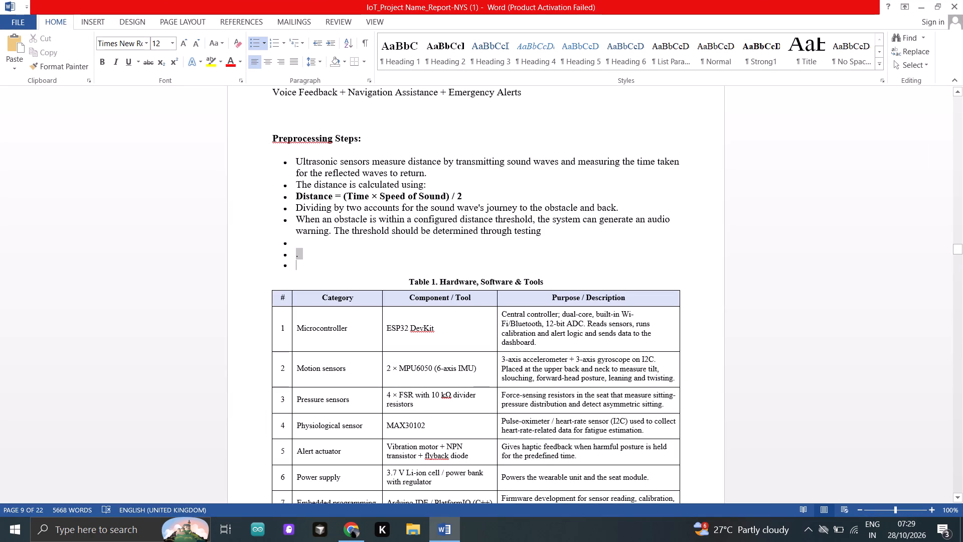
{"action": "left_click_drag", "start_coordinate": [276, 248], "coordinate": [282, 264]}
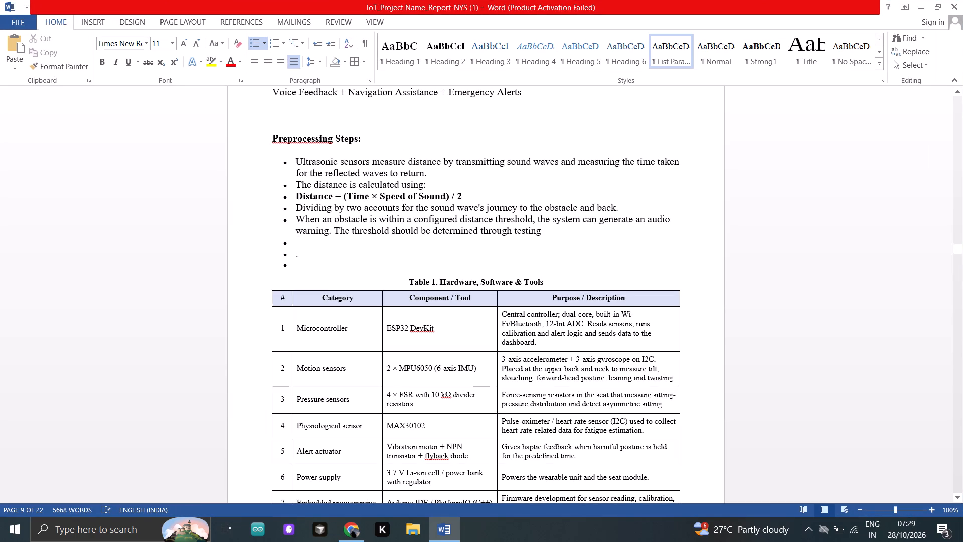
{"action": "left_click", "coordinate": [289, 243]}
{"action": "key", "text": "ctrl+v"}
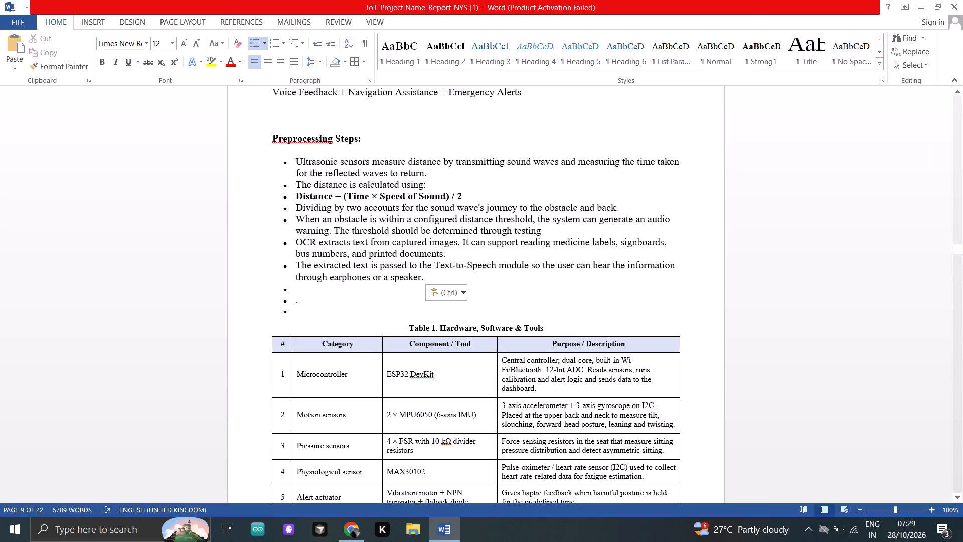
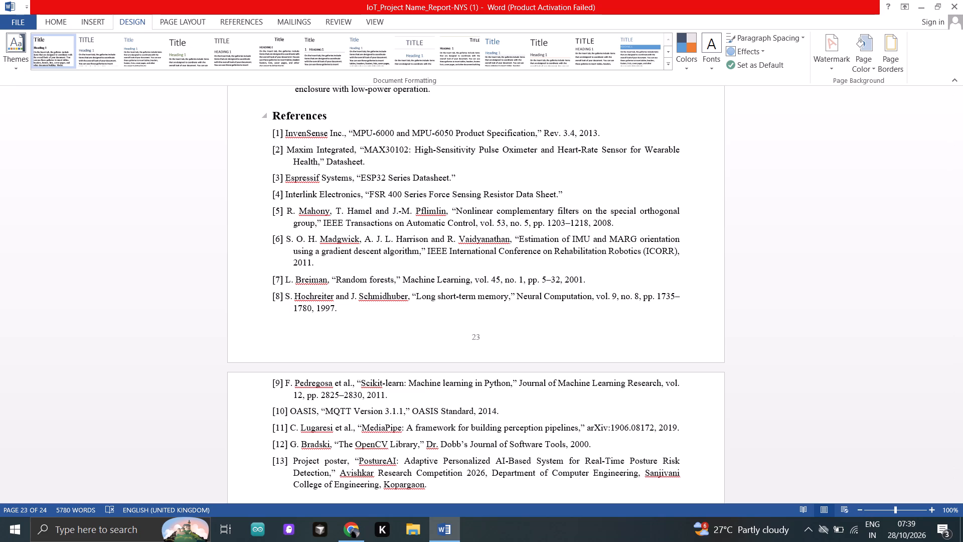
Replace the thirteen old entries under the References heading with the copied seven-item list, from Raspberry Pi Ltd. through Global Positioning System.
{"action": "scroll", "coordinate": [293, 151], "scroll_direction": "down", "scroll_amount": 1}
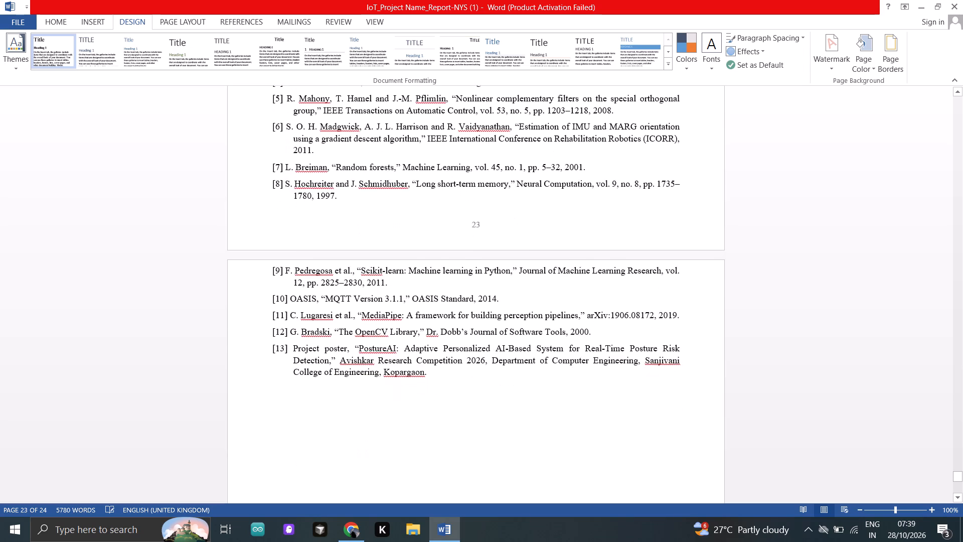
{"action": "scroll", "coordinate": [293, 151], "scroll_direction": "up", "scroll_amount": 2}
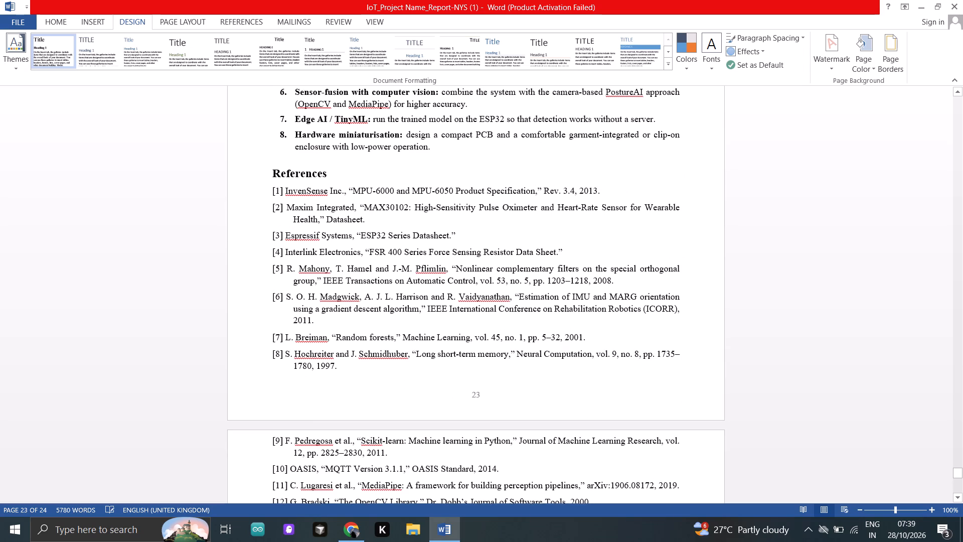
{"action": "left_click_drag", "start_coordinate": [278, 193], "coordinate": [401, 541]}
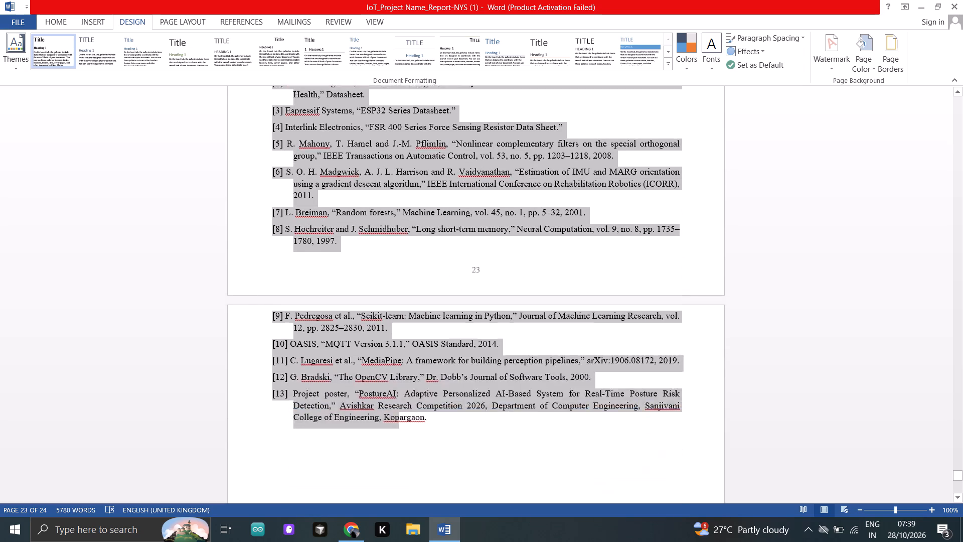
{"action": "left_click_drag", "start_coordinate": [401, 541], "coordinate": [446, 305]}
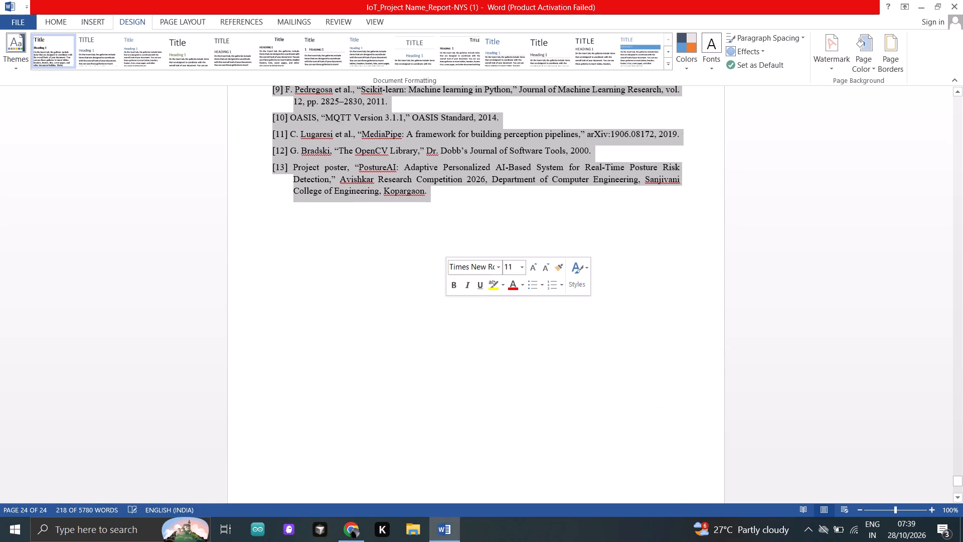
{"action": "key", "text": "BackSpace"}
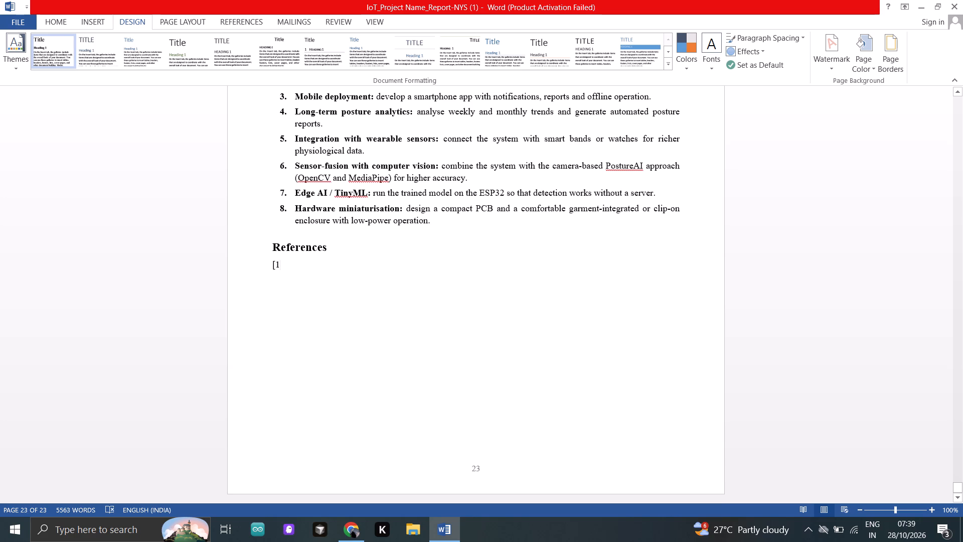
{"action": "key", "text": "BackSpace"}
{"action": "key", "text": "BackSpace"}
{"action": "key", "text": "ctrl+v"}
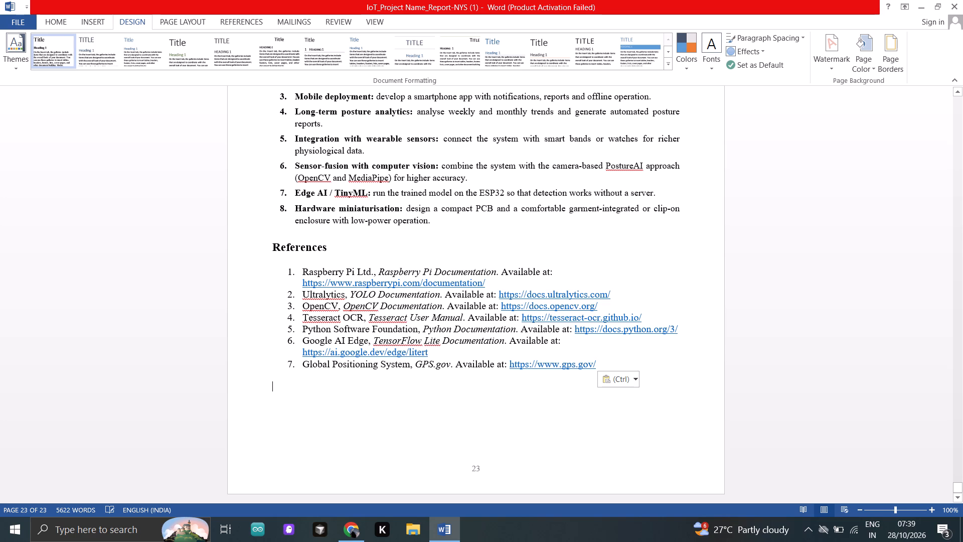
Select the whole pasted references list, from the Raspberry Pi Ltd. entry through the Global Positioning System entry.
{"action": "left_click_drag", "start_coordinate": [302, 270], "coordinate": [591, 367]}
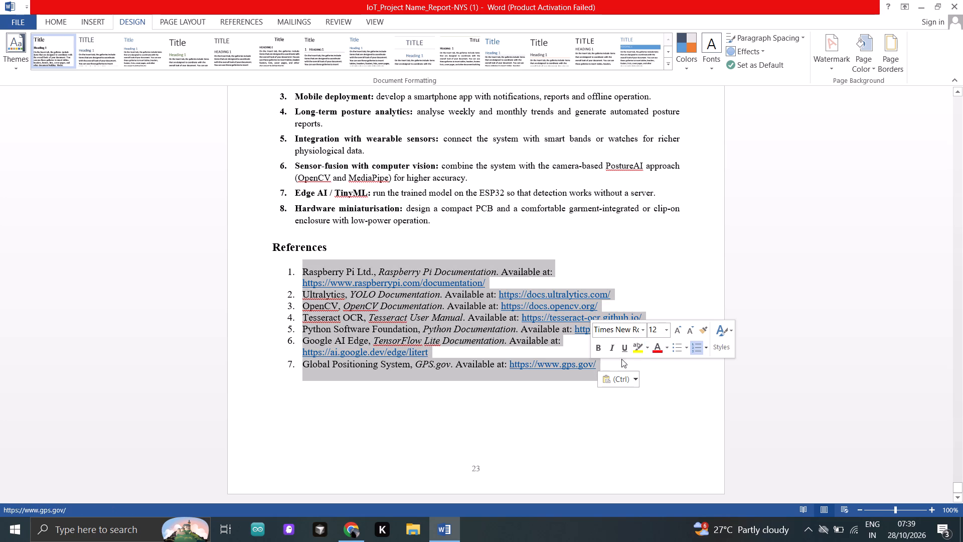
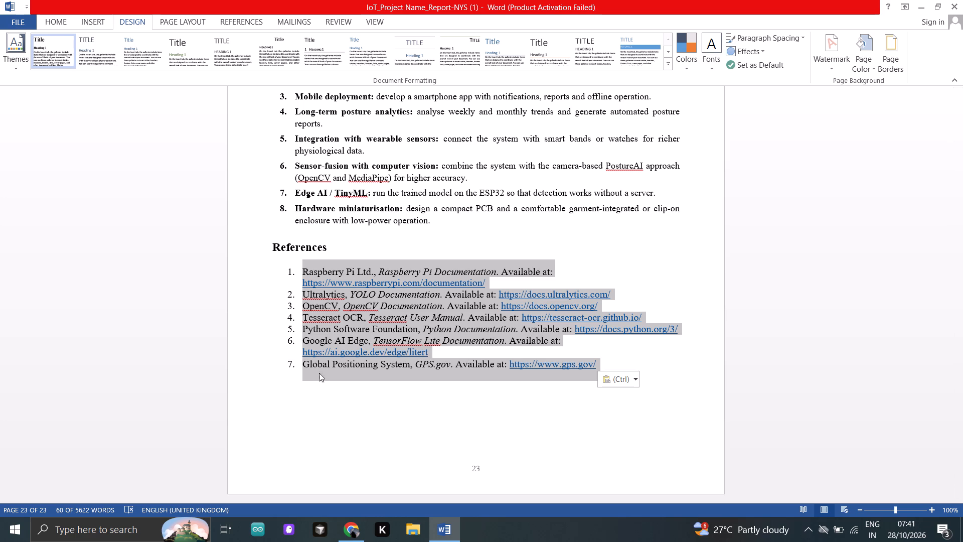
Set the line spacing of the whole seven-item list under the References heading to 2.5.
{"action": "left_click", "coordinate": [247, 269]}
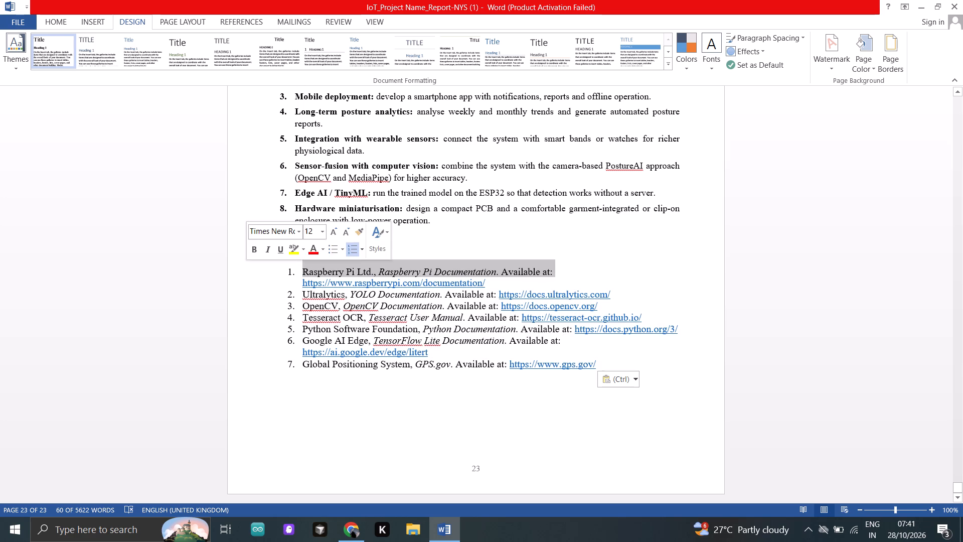
{"action": "left_click", "coordinate": [91, 17]}
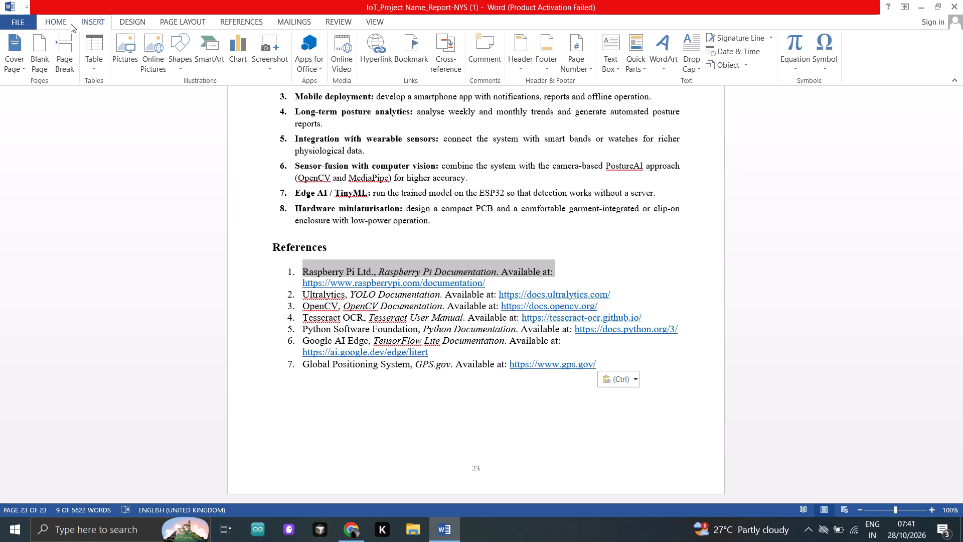
{"action": "left_click", "coordinate": [314, 443]}
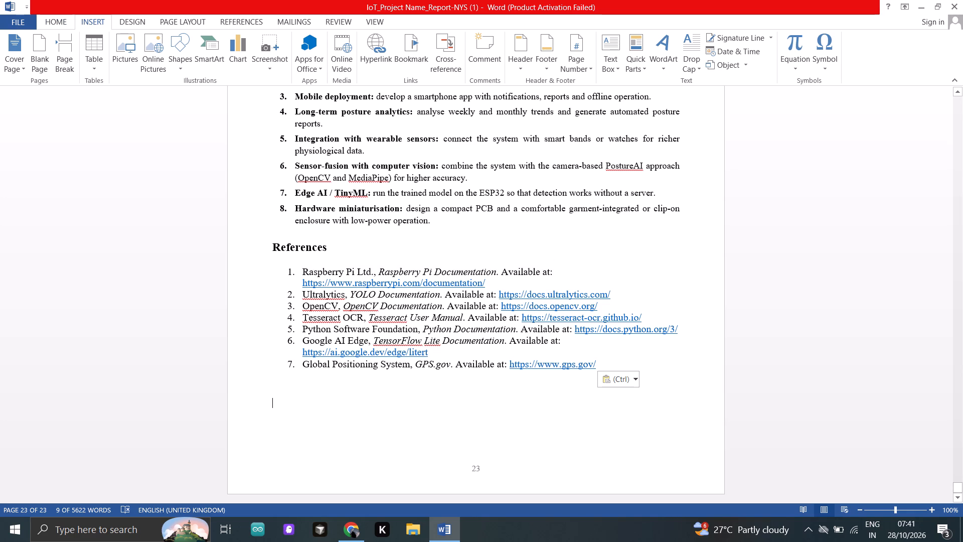
{"action": "left_click_drag", "start_coordinate": [314, 443], "coordinate": [303, 297]}
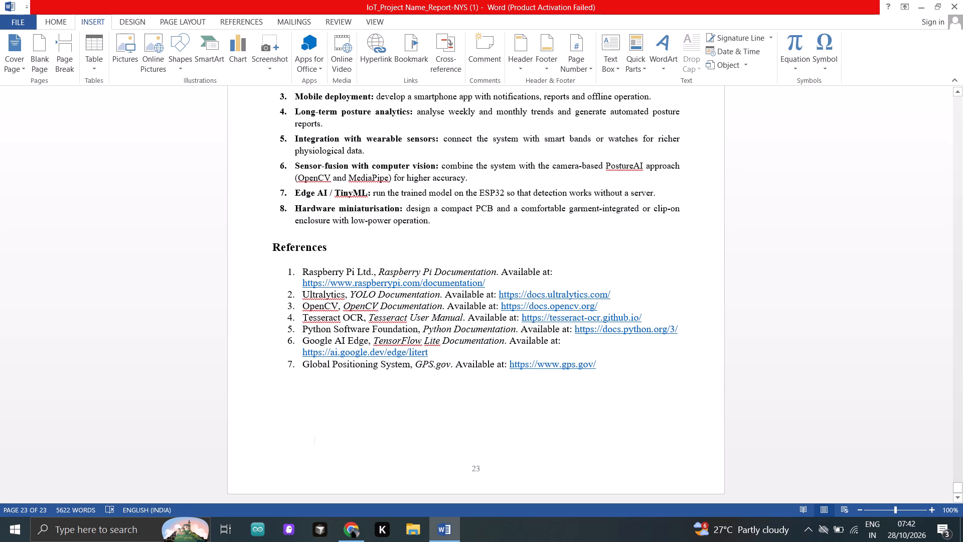
{"action": "left_click_drag", "start_coordinate": [303, 297], "coordinate": [304, 271]}
{"action": "left_click_drag", "start_coordinate": [304, 271], "coordinate": [541, 385]}
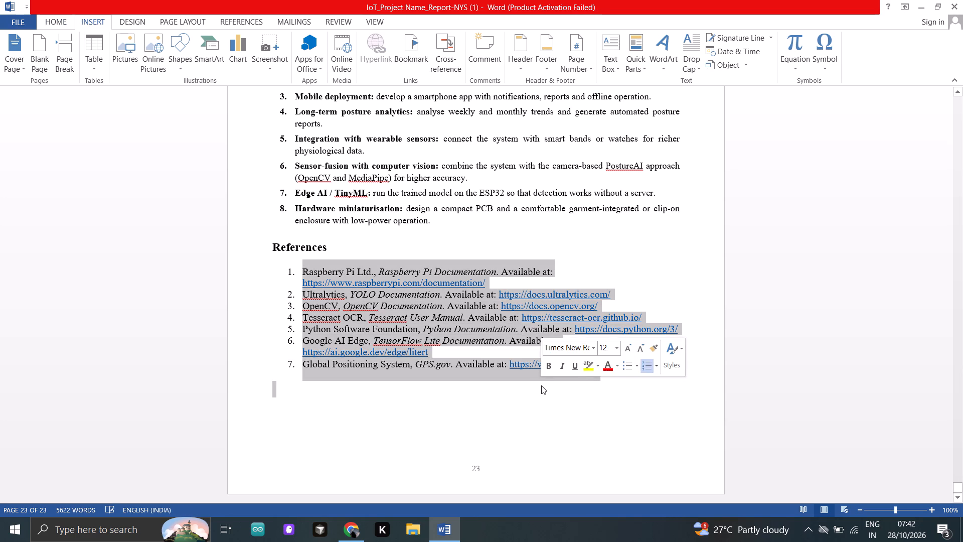
{"action": "left_click", "coordinate": [66, 18]}
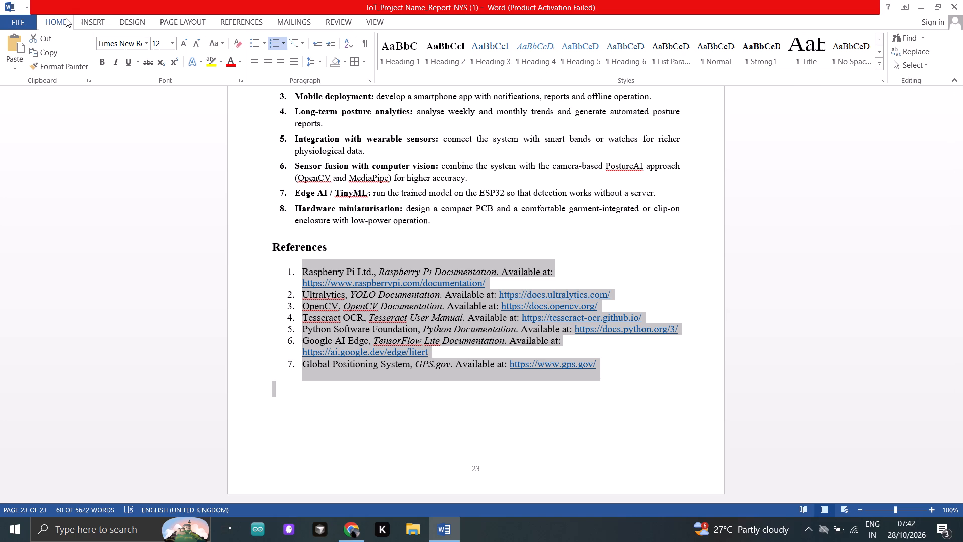
{"action": "left_click", "coordinate": [322, 63]}
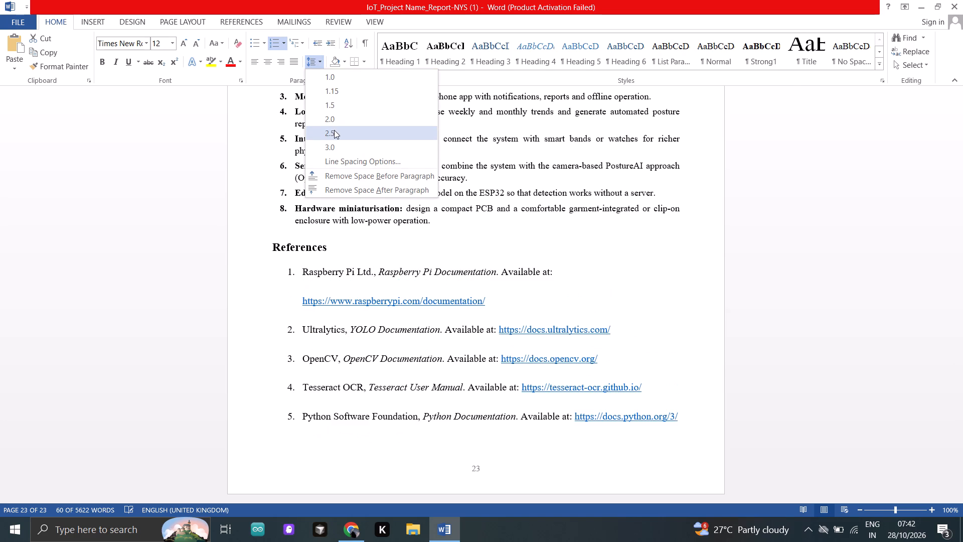
{"action": "left_click", "coordinate": [334, 130]}
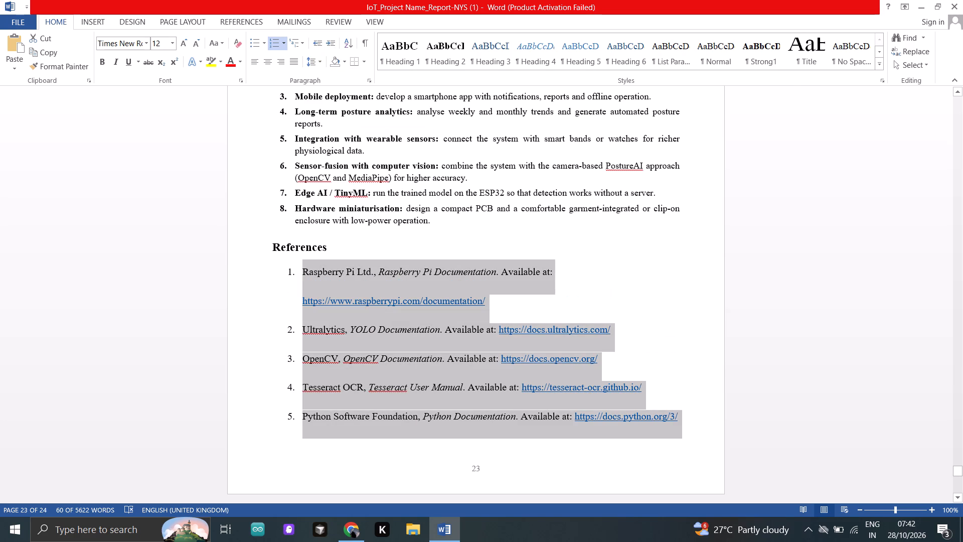
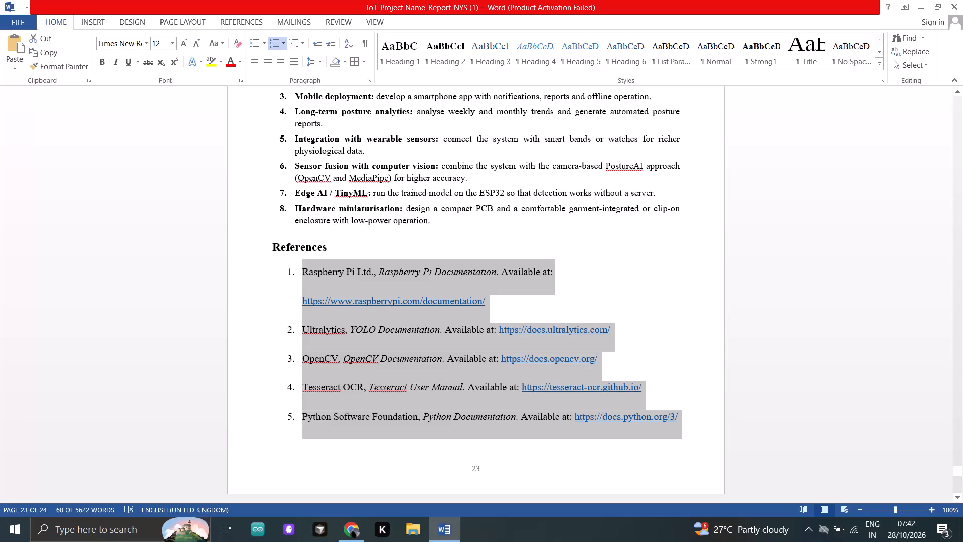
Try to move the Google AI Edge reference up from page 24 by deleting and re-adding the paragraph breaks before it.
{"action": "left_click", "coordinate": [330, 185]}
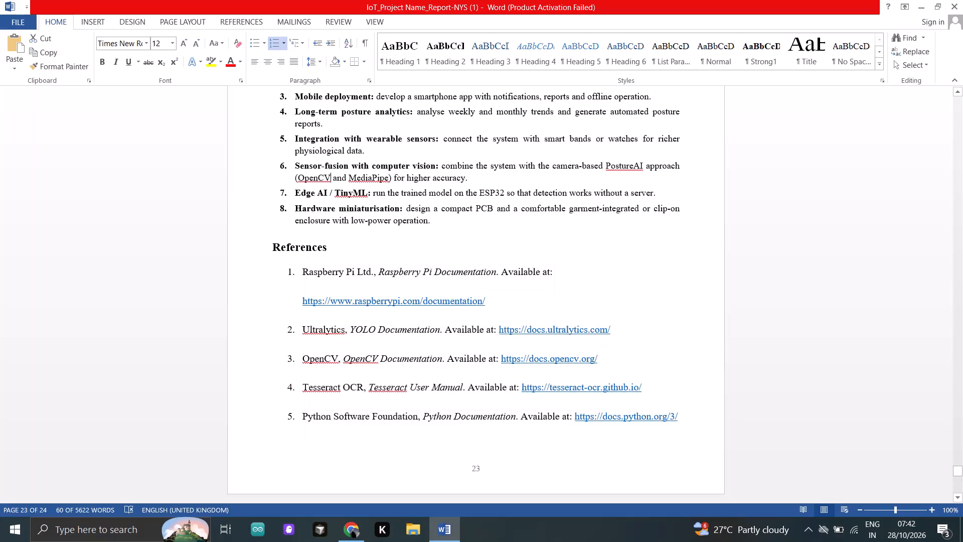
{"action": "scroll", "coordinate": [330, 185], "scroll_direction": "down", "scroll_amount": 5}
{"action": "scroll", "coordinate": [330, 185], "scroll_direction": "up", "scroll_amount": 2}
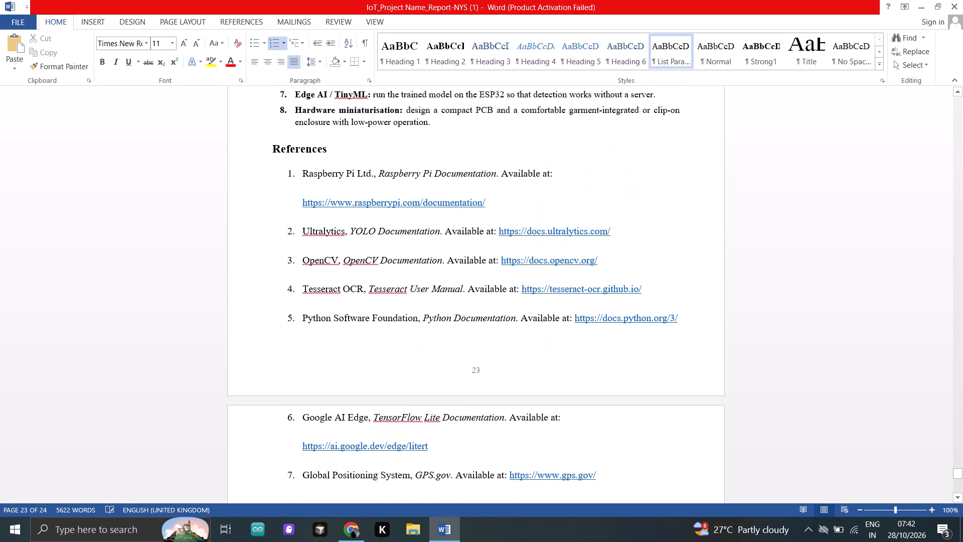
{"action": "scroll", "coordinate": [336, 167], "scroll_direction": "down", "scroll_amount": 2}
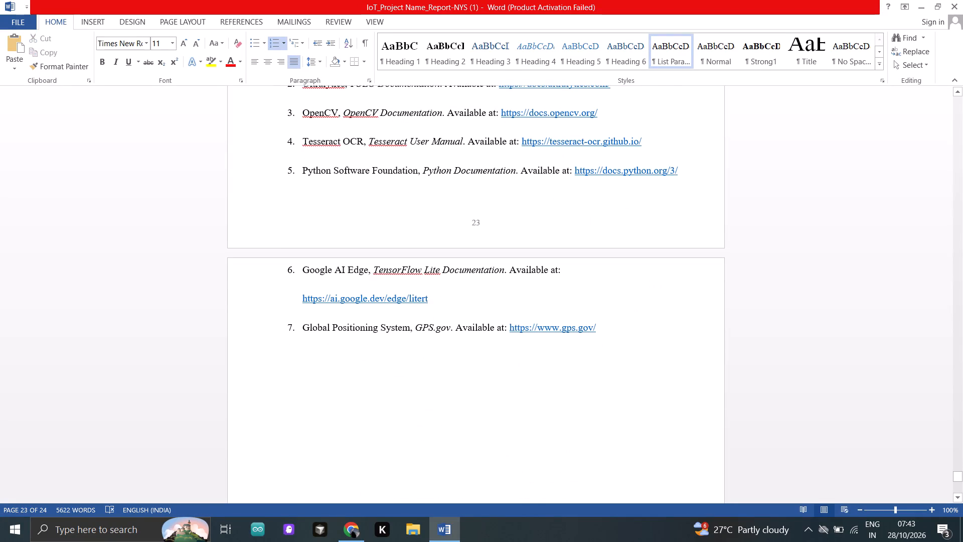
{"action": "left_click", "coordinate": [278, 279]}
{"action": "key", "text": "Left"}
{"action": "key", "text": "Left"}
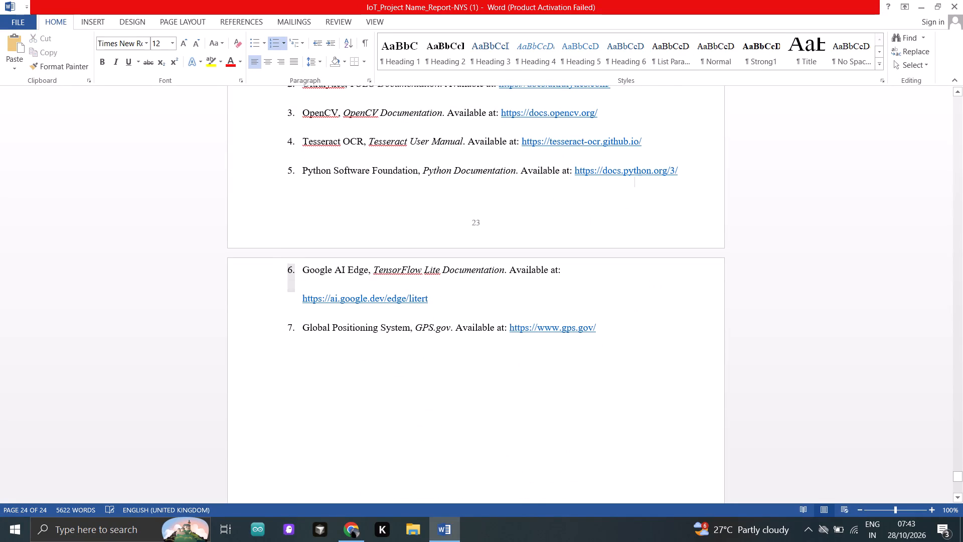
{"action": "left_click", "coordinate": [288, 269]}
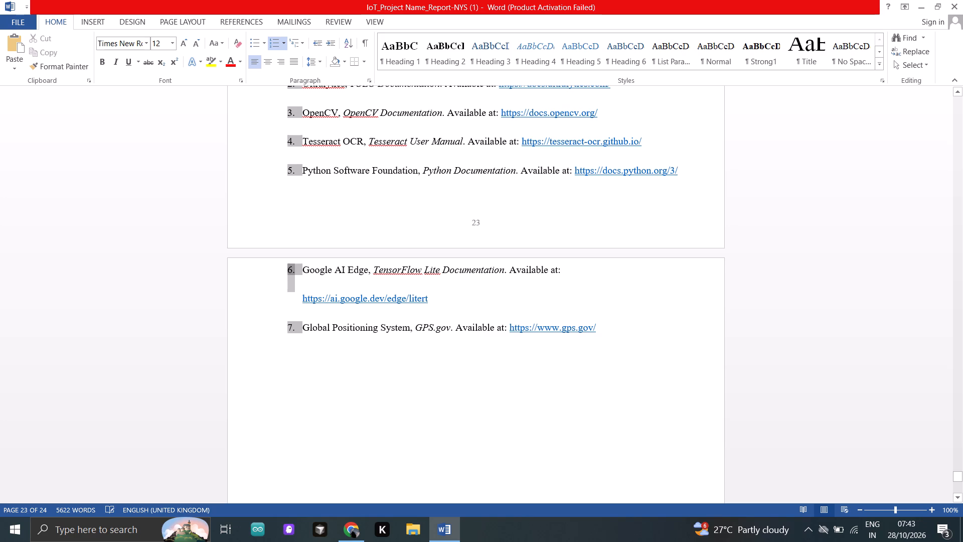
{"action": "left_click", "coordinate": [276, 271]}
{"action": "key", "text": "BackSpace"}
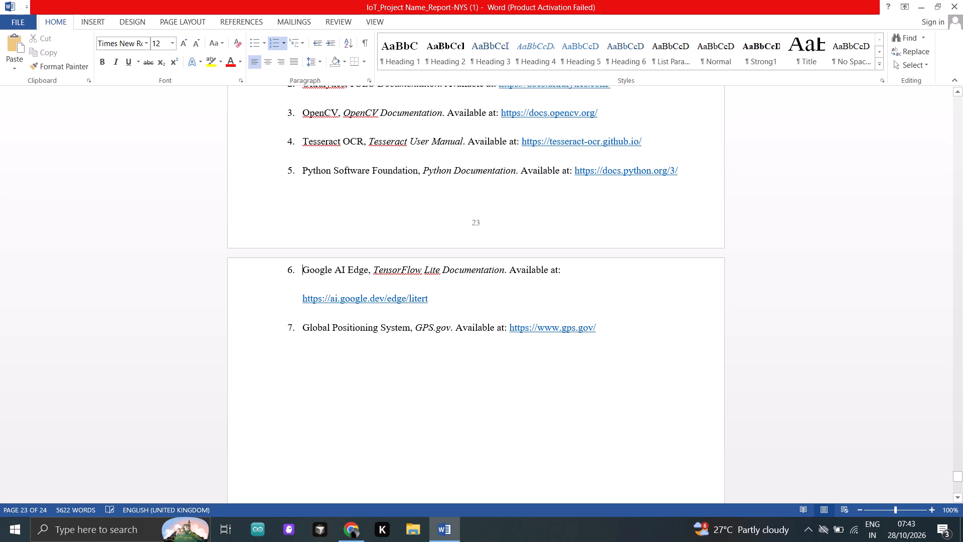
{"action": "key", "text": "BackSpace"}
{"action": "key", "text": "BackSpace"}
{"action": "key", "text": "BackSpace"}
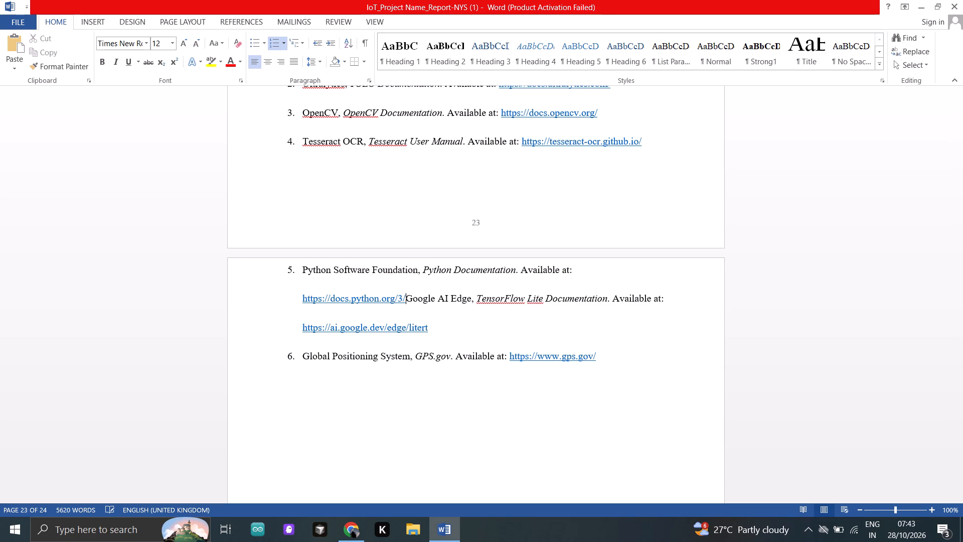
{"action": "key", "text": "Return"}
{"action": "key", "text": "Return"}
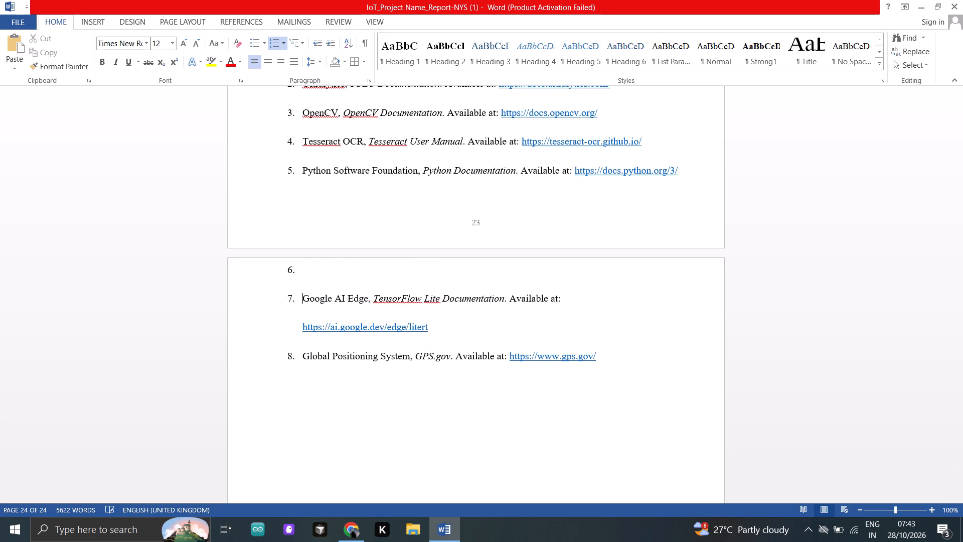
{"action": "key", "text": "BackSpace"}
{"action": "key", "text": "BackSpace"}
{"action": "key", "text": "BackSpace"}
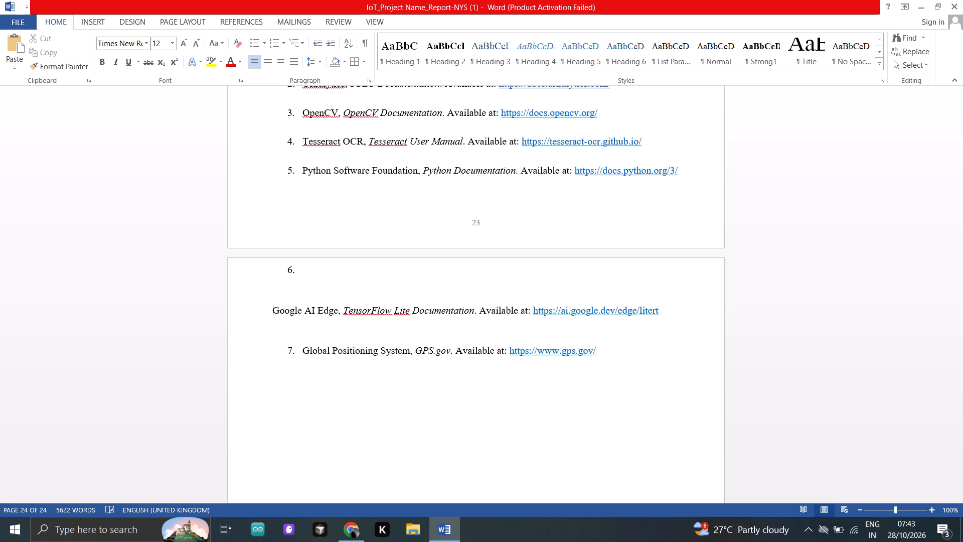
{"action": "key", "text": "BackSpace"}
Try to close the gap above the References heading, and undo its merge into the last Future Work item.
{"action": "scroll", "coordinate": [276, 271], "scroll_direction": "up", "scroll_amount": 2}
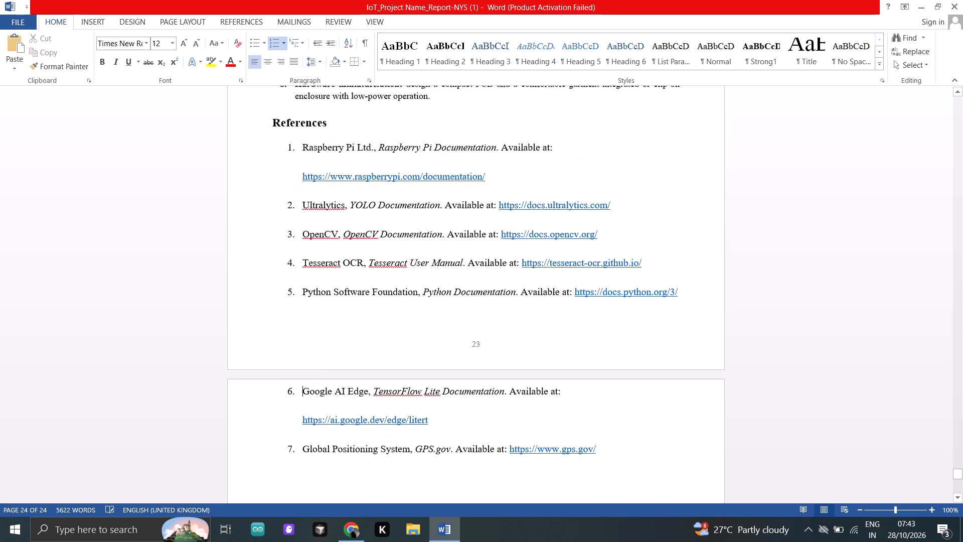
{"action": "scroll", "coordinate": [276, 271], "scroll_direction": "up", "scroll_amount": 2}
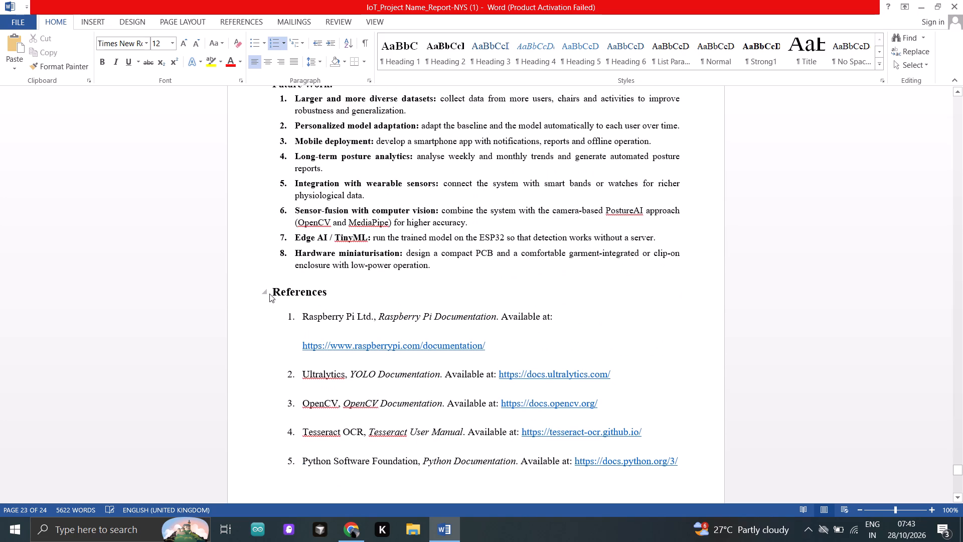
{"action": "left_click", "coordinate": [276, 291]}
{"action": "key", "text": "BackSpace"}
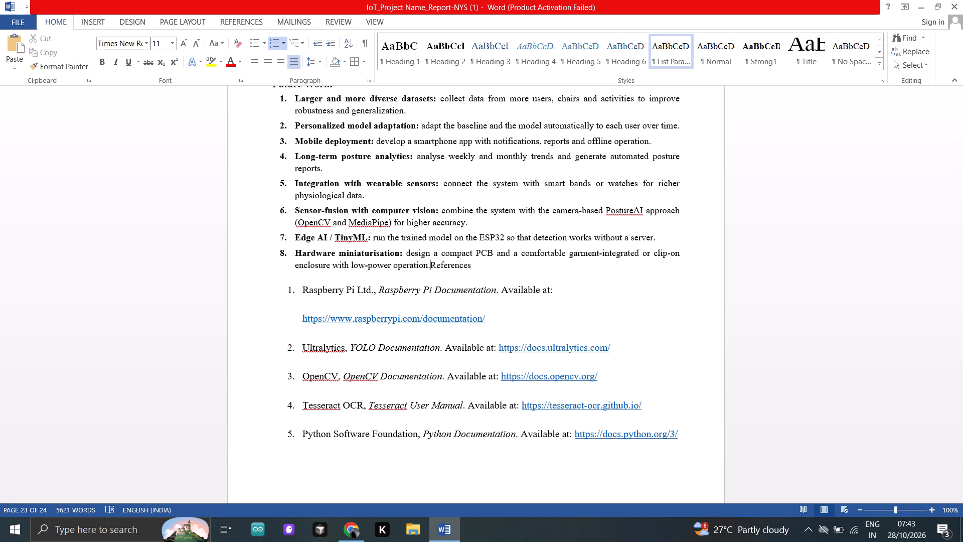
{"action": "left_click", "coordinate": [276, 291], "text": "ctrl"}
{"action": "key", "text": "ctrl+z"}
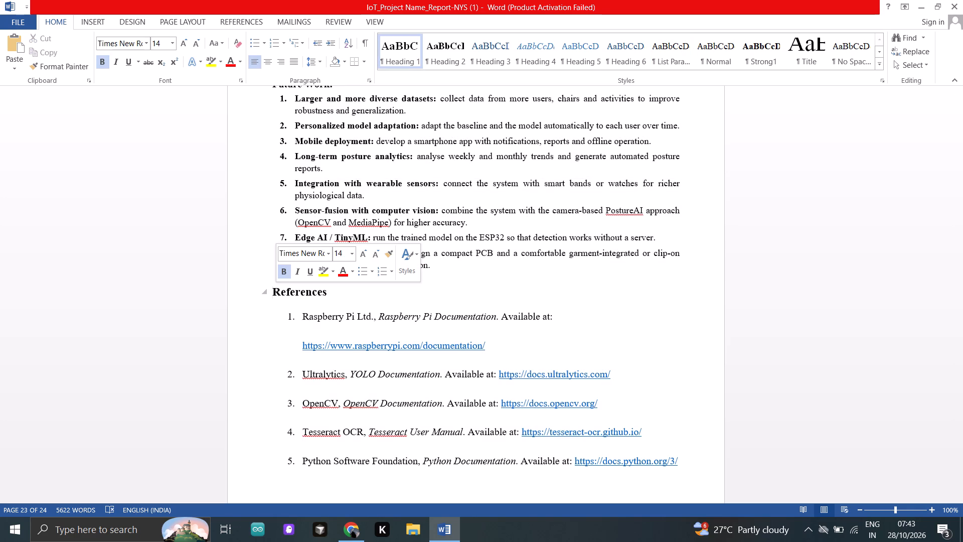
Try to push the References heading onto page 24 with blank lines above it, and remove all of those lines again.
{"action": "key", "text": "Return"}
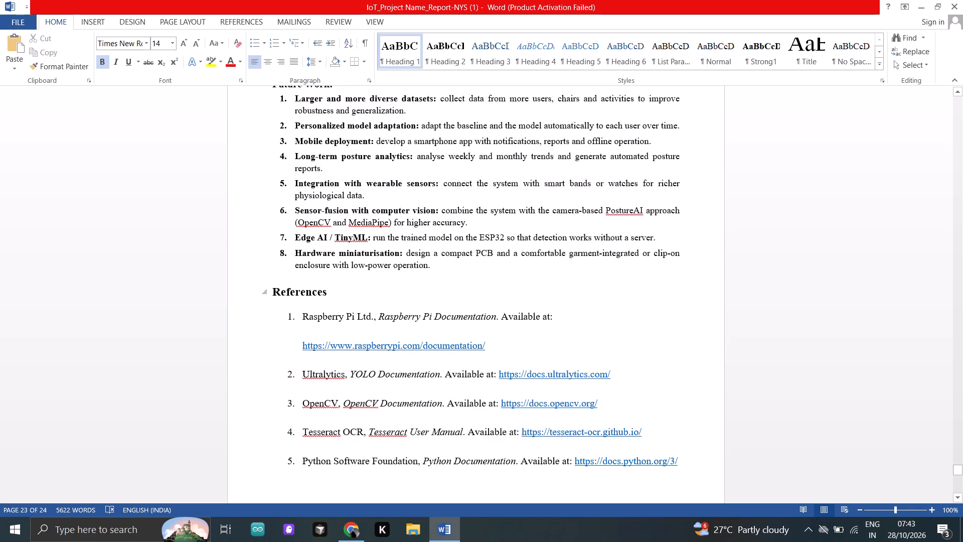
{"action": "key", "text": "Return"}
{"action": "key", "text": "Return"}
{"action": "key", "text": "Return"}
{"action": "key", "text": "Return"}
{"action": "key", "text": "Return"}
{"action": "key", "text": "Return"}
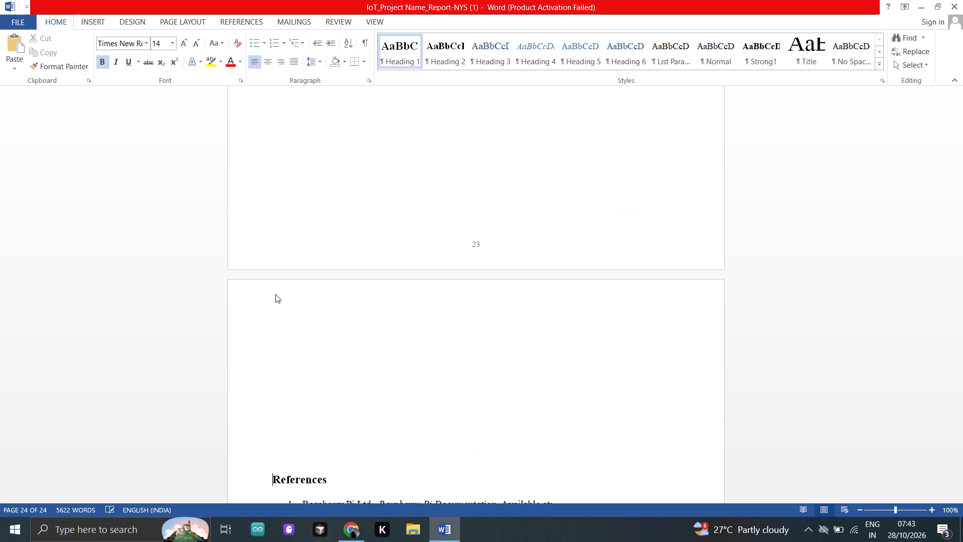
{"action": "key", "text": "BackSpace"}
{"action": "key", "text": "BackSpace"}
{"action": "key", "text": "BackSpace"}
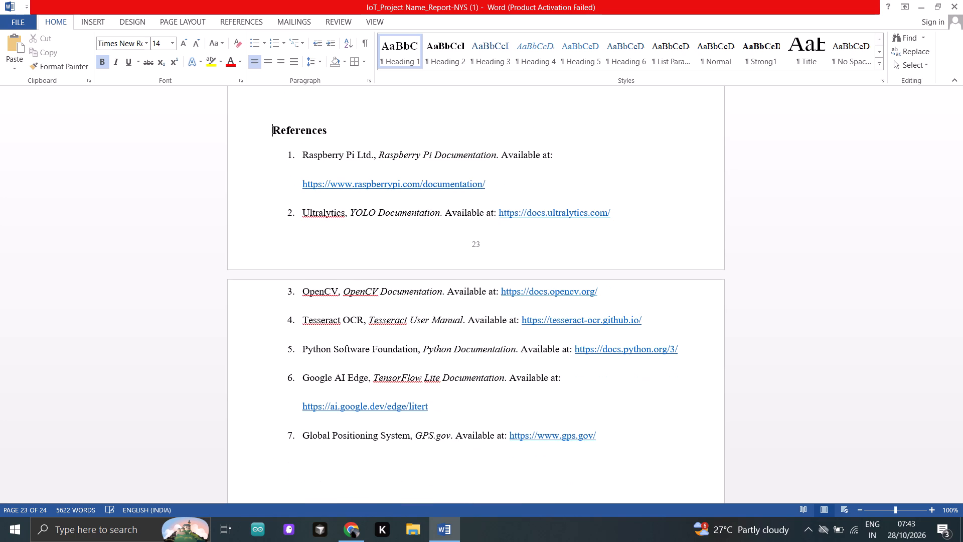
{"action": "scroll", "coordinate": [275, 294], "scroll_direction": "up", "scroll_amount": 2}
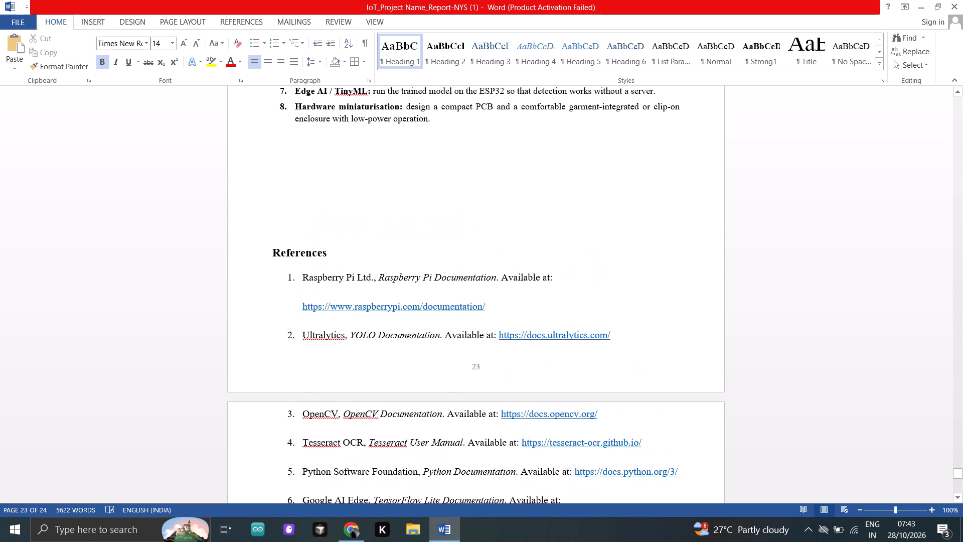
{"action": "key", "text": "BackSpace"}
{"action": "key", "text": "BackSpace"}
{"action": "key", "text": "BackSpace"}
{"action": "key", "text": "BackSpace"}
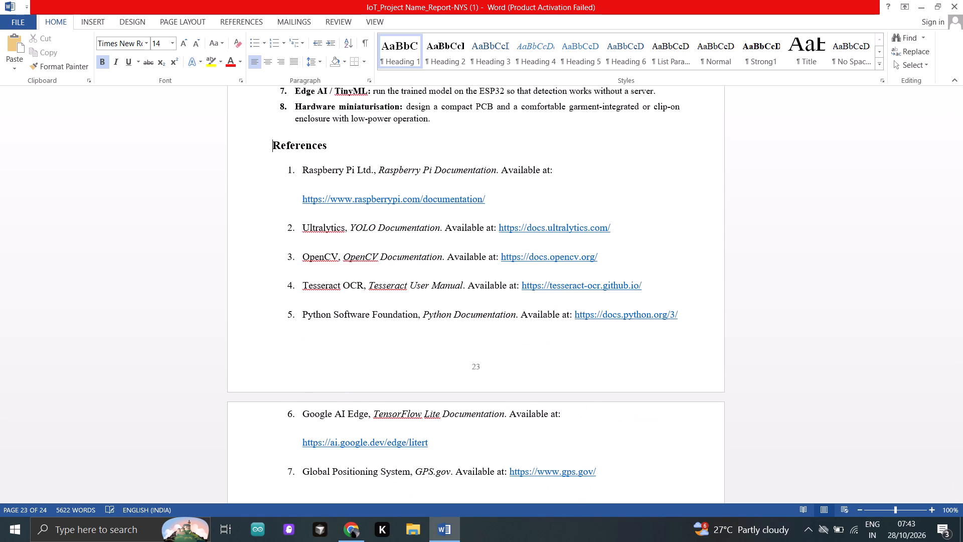
Insert one blank line between the Future Work list and the References heading.
{"action": "key", "text": "Return"}
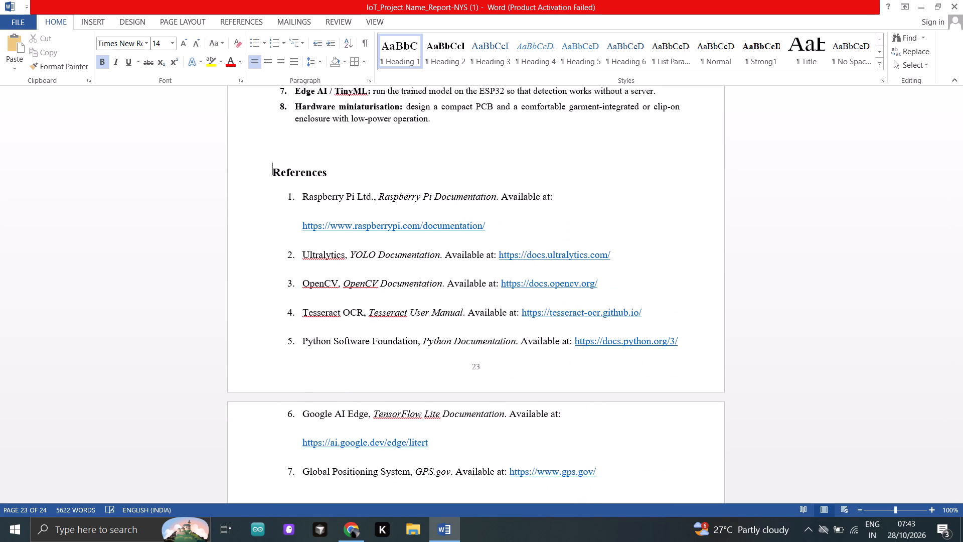
{"action": "scroll", "coordinate": [275, 294], "scroll_direction": "up", "scroll_amount": 4}
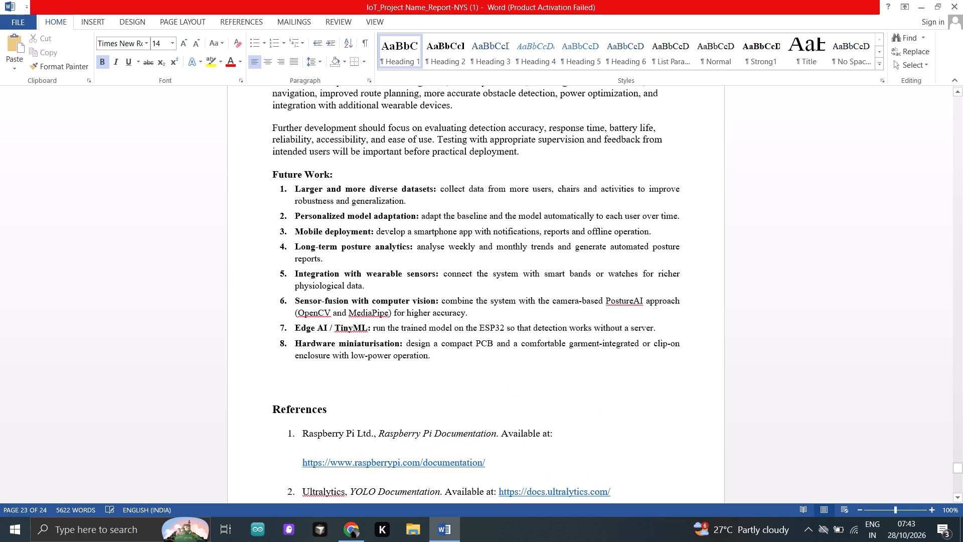
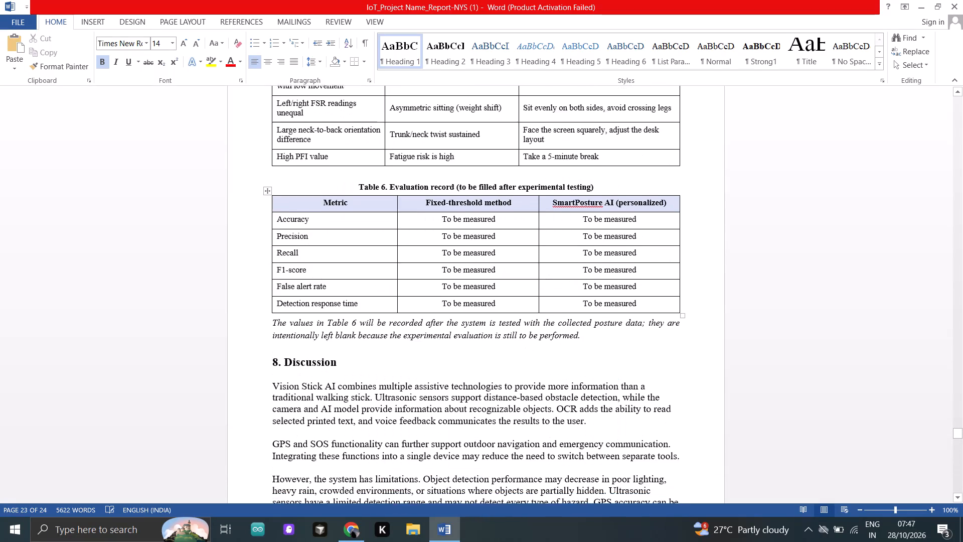
{"action": "scroll", "coordinate": [355, 265], "scroll_direction": "up", "scroll_amount": 2}
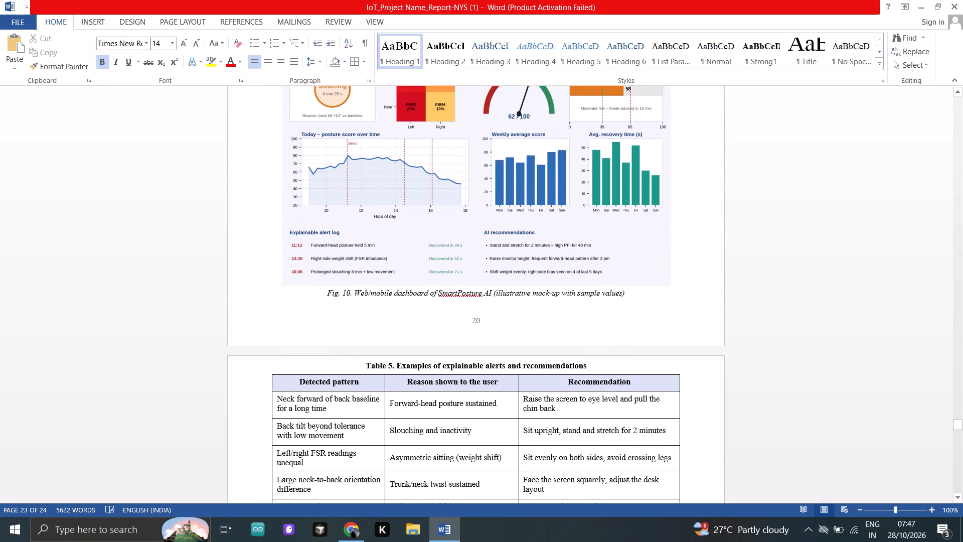
{"action": "scroll", "coordinate": [355, 265], "scroll_direction": "up", "scroll_amount": 6}
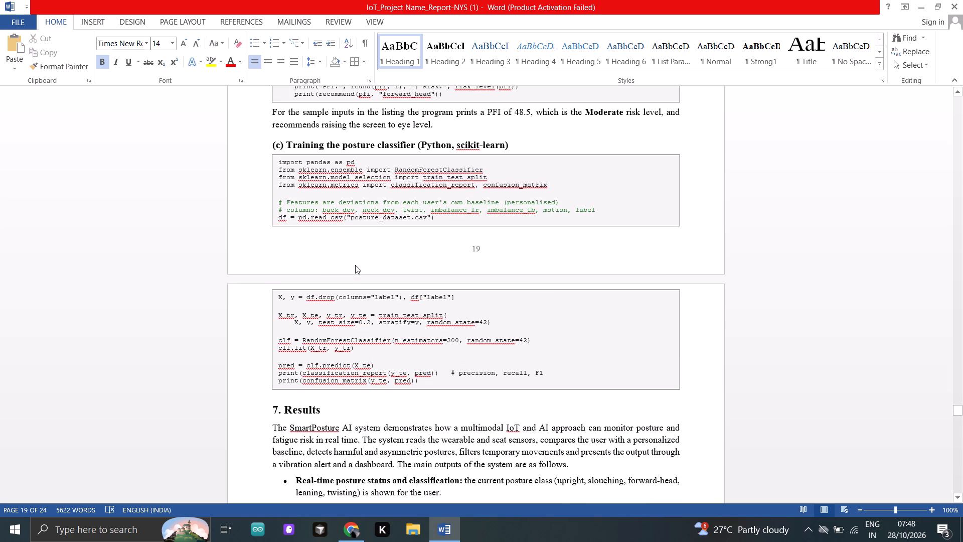
{"action": "scroll", "coordinate": [342, 418], "scroll_direction": "down", "scroll_amount": 5}
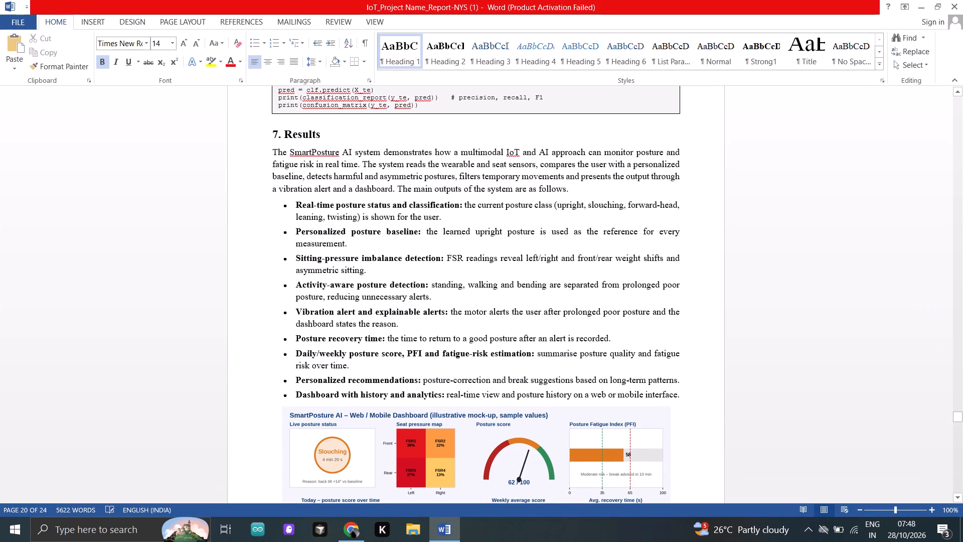
{"action": "left_click_drag", "start_coordinate": [272, 148], "coordinate": [680, 391]}
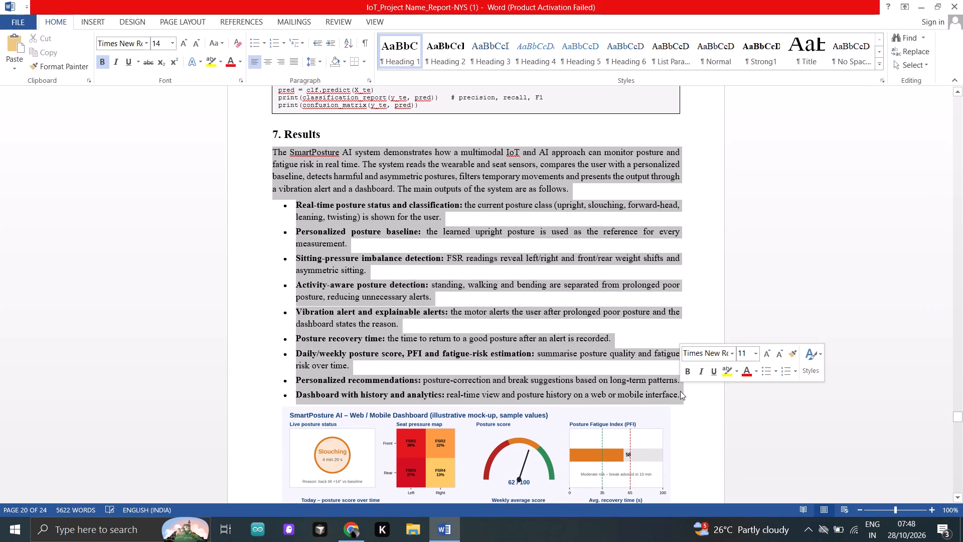
{"action": "key", "text": "BackSpace"}
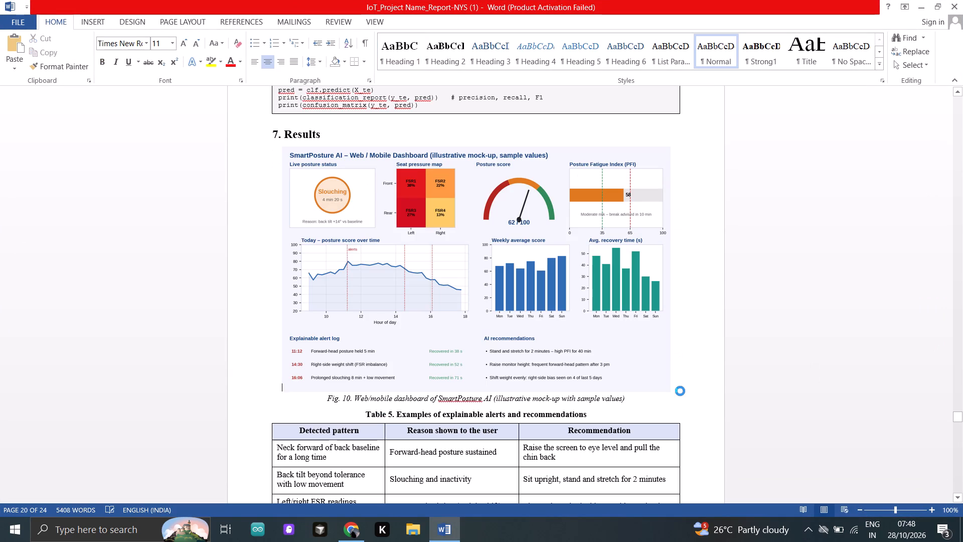
{"action": "key", "text": "ctrl+v"}
Format the pasted Results paragraphs and bullet list with font size 14 and 1.15 line spacing.
{"action": "scroll", "coordinate": [443, 294], "scroll_direction": "up", "scroll_amount": 3}
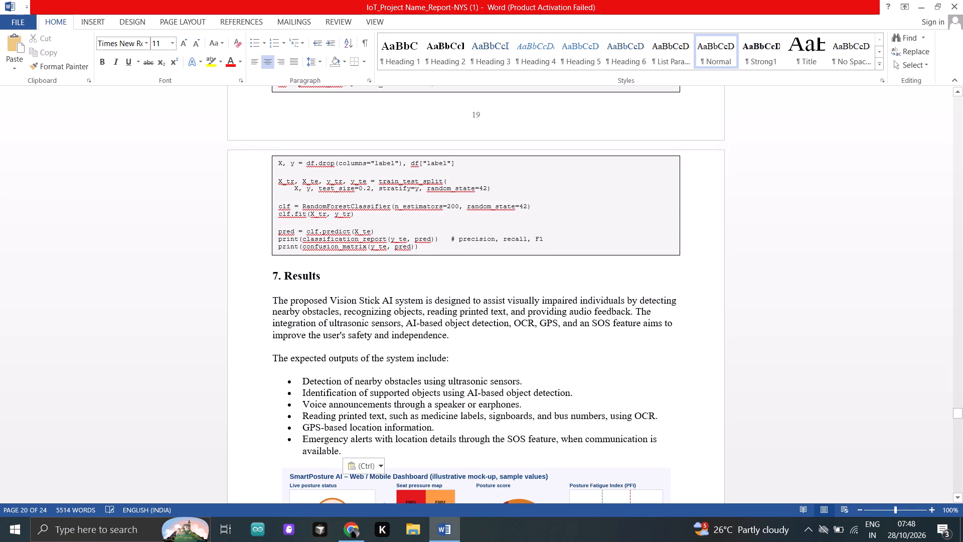
{"action": "left_click_drag", "start_coordinate": [274, 301], "coordinate": [356, 442]}
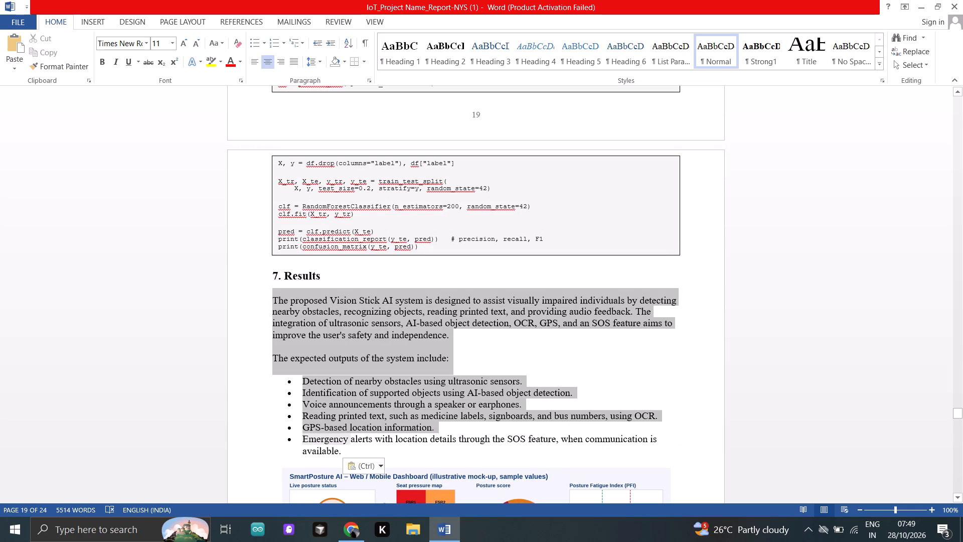
{"action": "left_click_drag", "start_coordinate": [356, 442], "coordinate": [344, 452]}
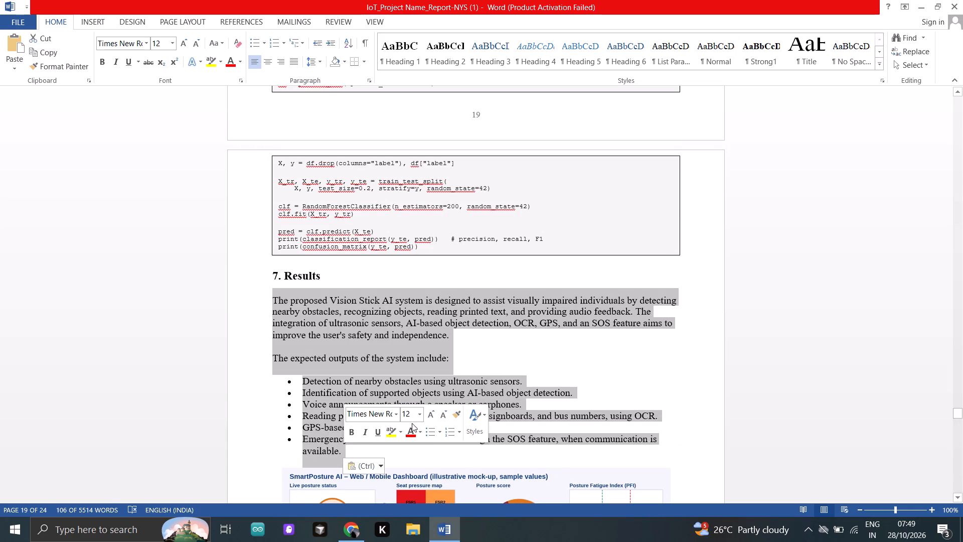
{"action": "left_click", "coordinate": [420, 418]}
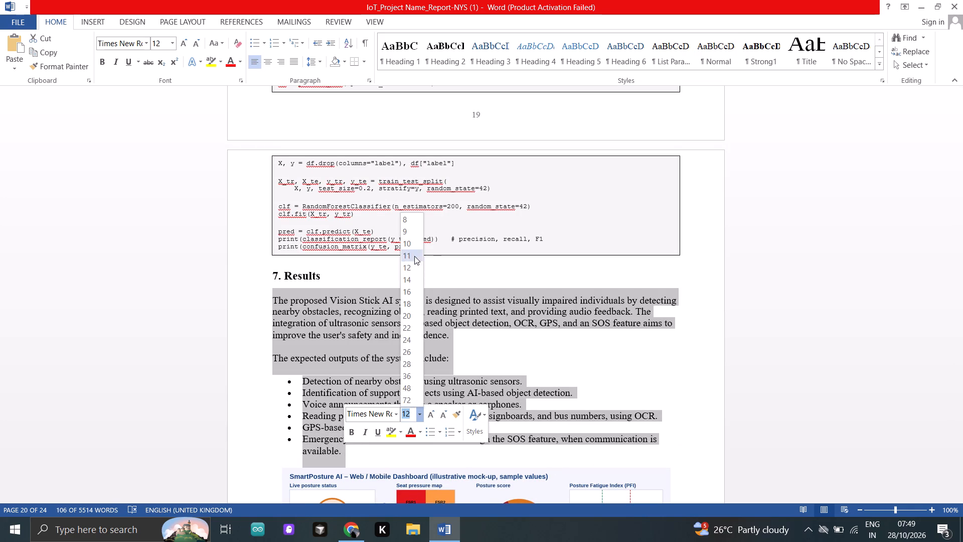
{"action": "left_click", "coordinate": [410, 277]}
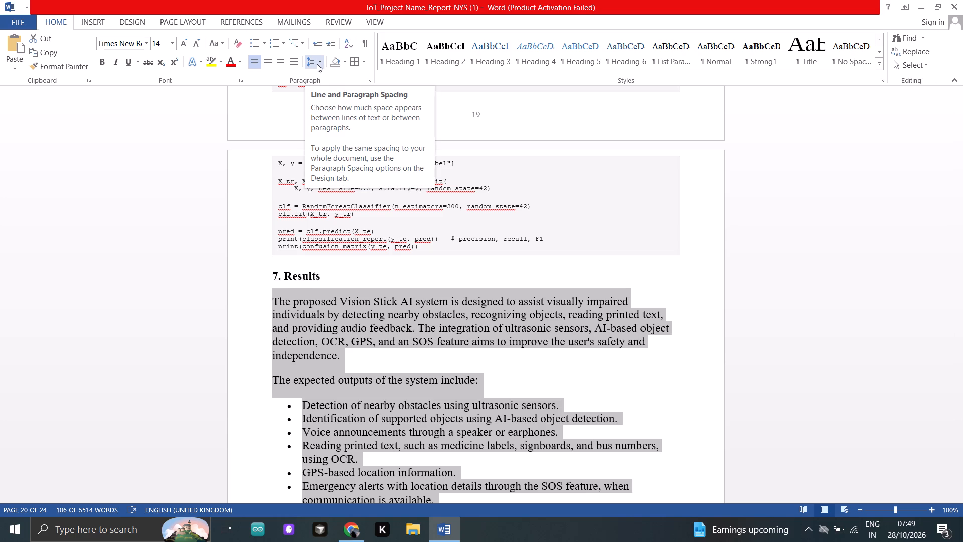
{"action": "left_click", "coordinate": [317, 64]}
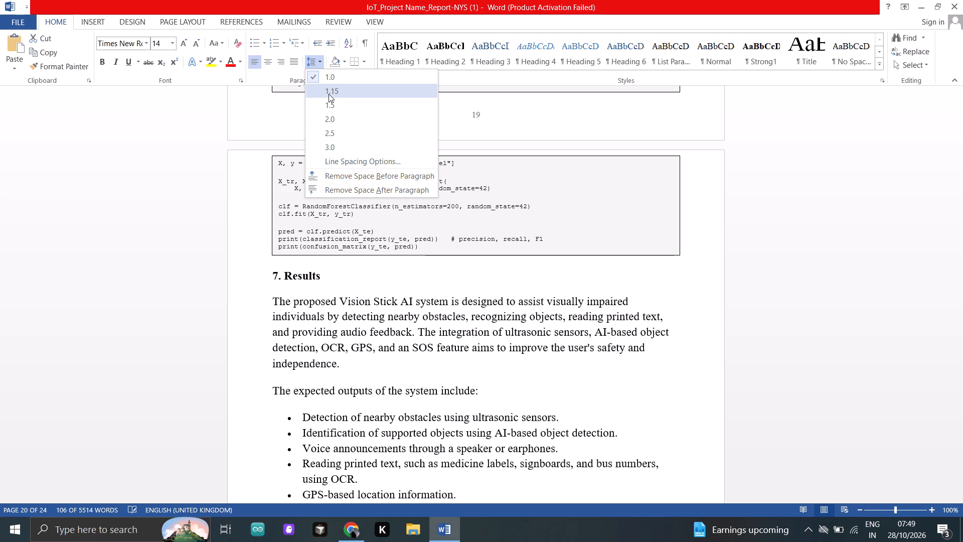
{"action": "left_click", "coordinate": [329, 94]}
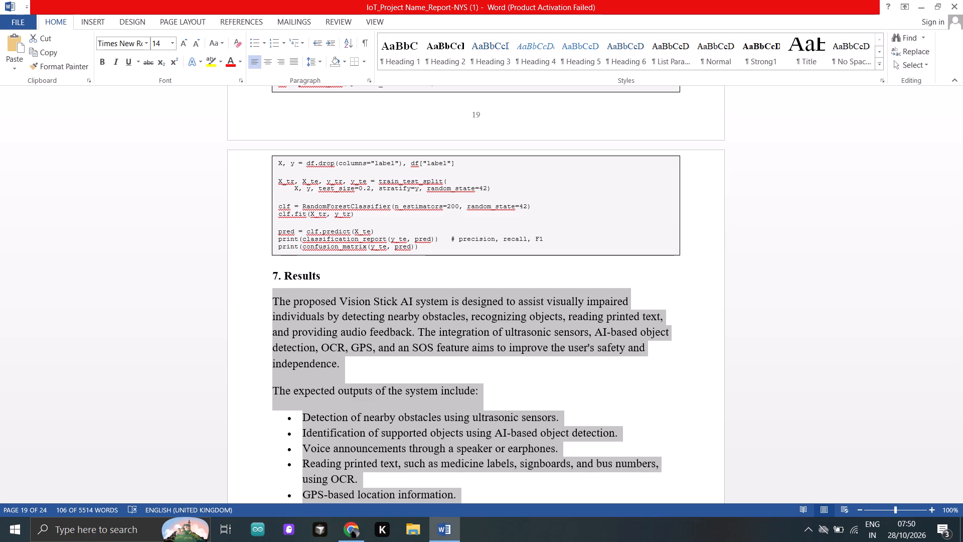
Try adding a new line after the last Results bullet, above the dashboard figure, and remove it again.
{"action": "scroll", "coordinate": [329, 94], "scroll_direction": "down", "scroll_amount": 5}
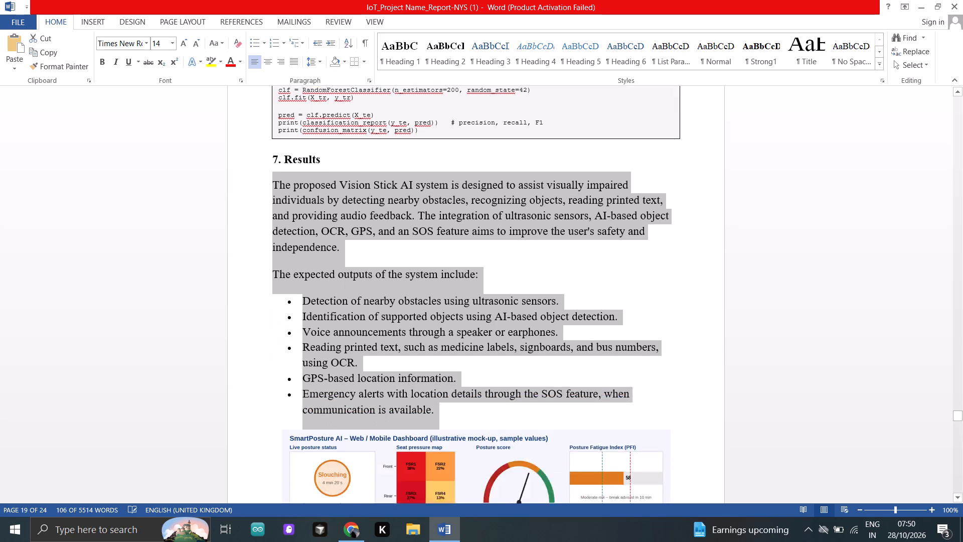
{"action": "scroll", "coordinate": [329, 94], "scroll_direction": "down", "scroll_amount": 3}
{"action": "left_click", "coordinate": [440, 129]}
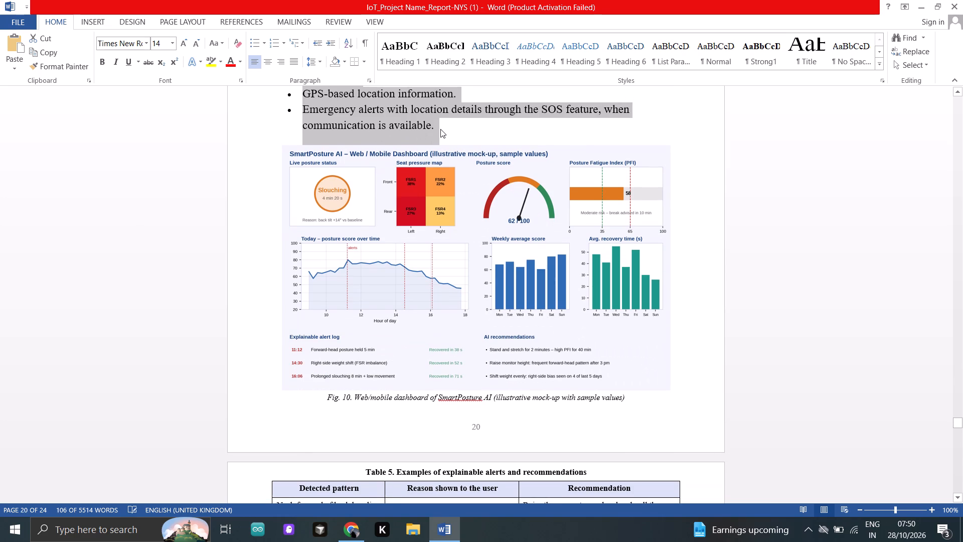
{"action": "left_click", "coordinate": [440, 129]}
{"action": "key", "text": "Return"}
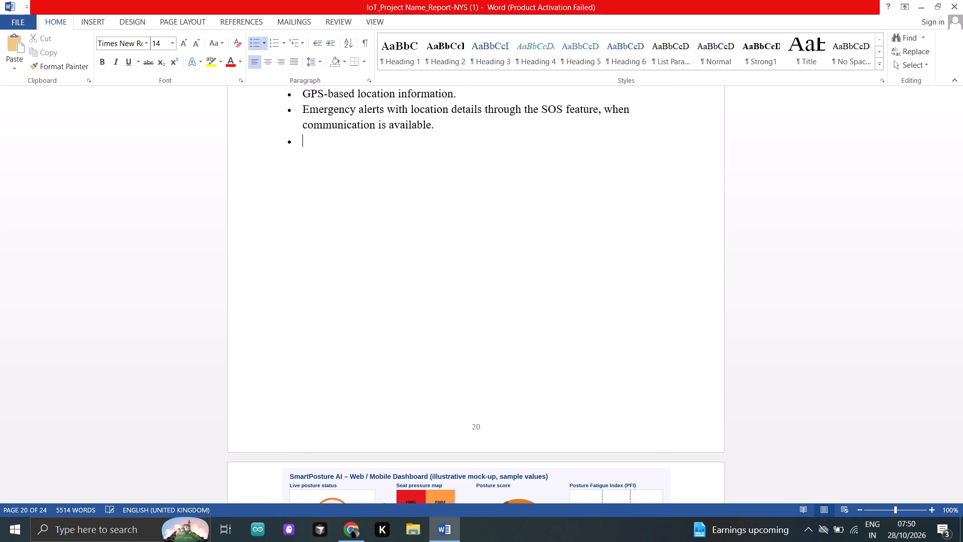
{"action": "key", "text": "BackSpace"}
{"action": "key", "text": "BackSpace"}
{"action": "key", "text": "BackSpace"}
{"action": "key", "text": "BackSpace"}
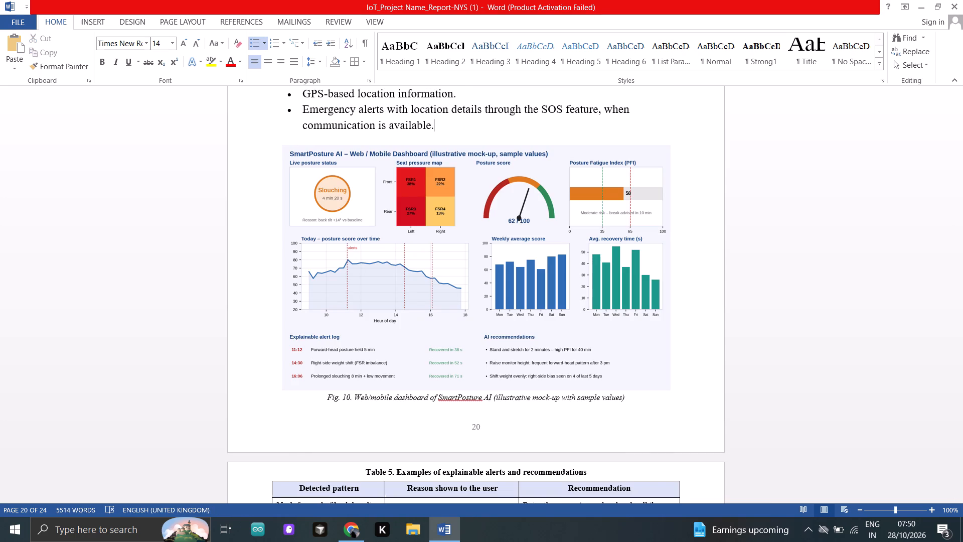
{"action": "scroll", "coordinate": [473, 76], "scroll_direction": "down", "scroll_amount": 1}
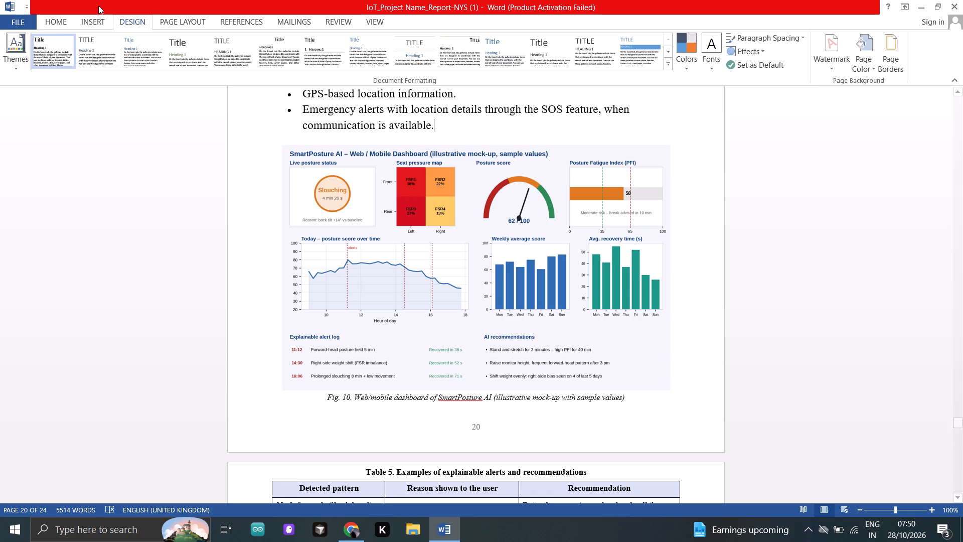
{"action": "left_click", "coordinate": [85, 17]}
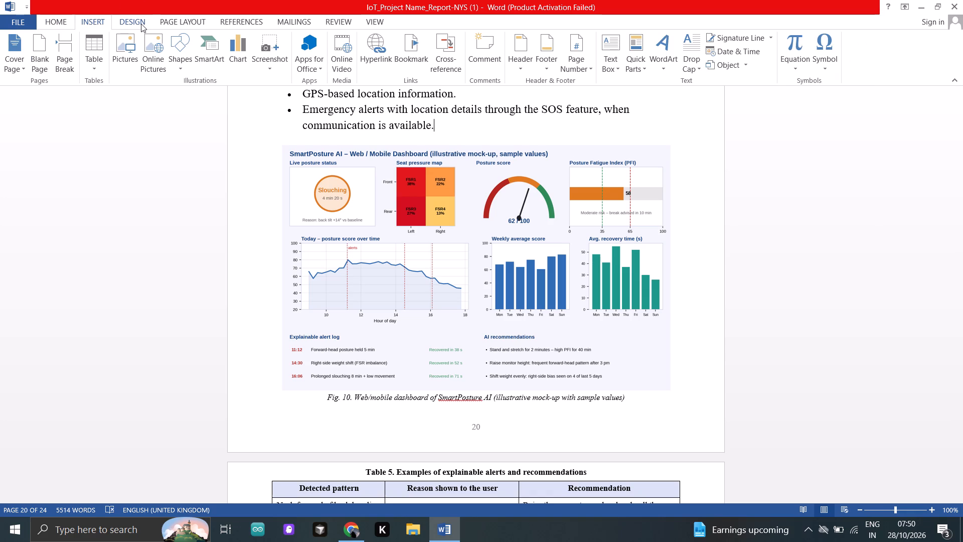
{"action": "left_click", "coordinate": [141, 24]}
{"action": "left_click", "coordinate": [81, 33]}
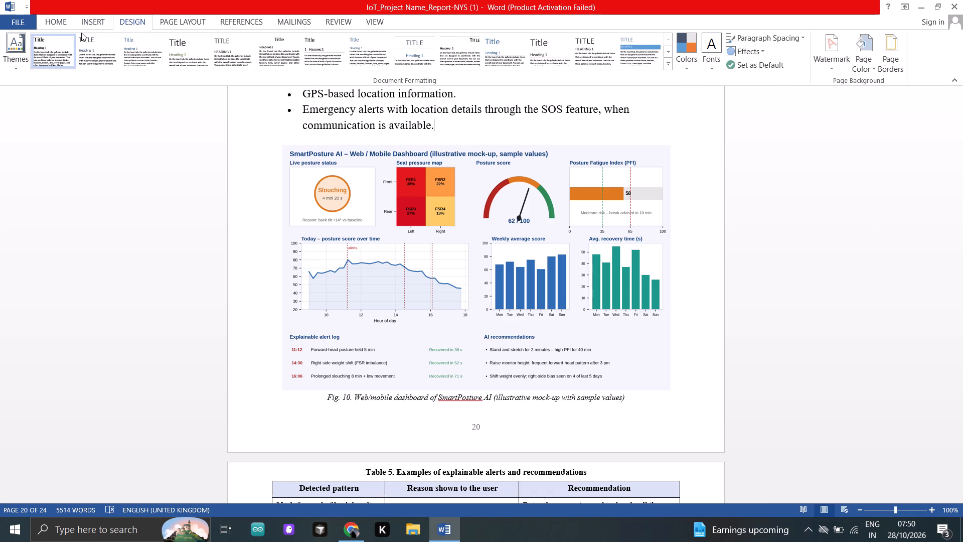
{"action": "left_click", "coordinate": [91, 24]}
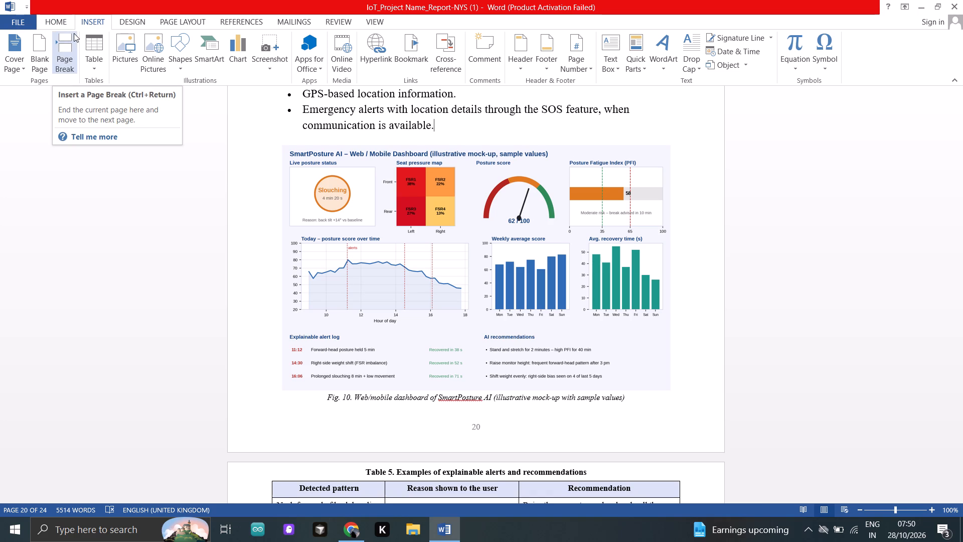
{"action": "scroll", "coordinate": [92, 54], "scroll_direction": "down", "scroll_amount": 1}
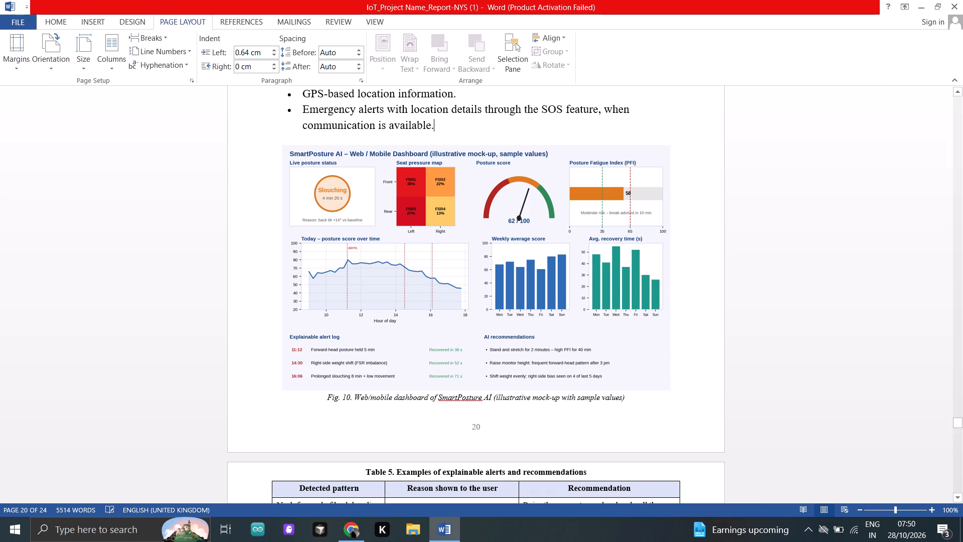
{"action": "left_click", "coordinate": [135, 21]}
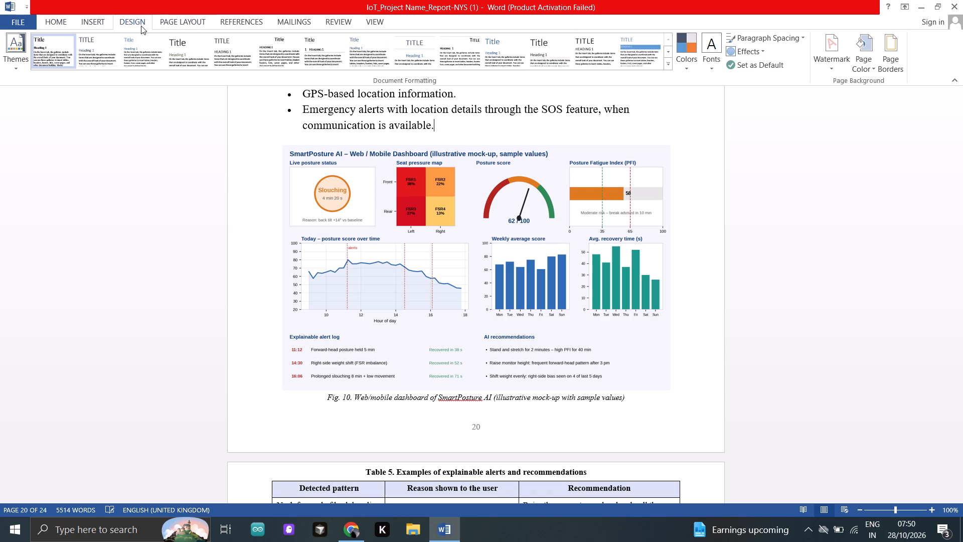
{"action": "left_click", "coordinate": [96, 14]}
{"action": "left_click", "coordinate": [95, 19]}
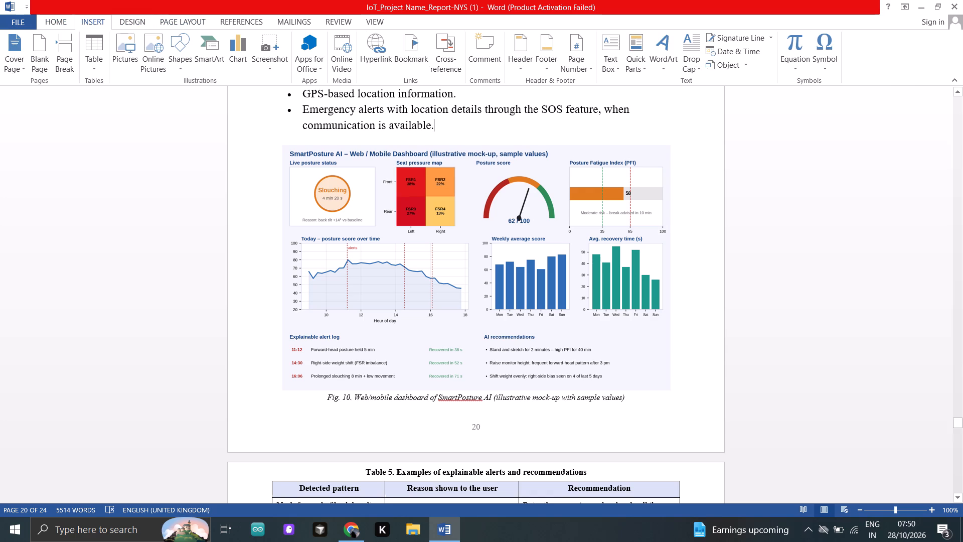
Look through the report after the dashboard figure, from Discussion to the Future Work list, for remaining posture-project content.
{"action": "scroll", "coordinate": [302, 216], "scroll_direction": "down", "scroll_amount": 12}
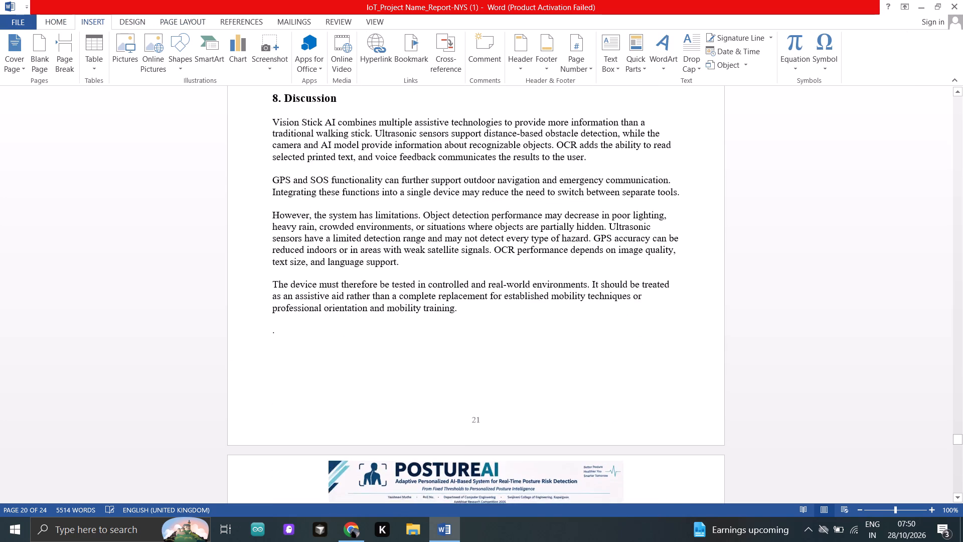
{"action": "scroll", "coordinate": [302, 216], "scroll_direction": "down", "scroll_amount": 12}
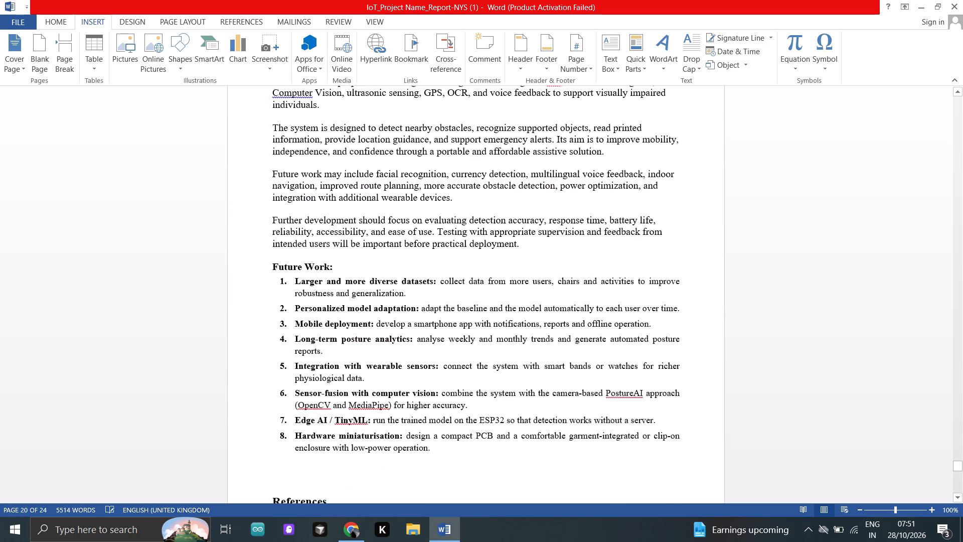
{"action": "scroll", "coordinate": [302, 216], "scroll_direction": "down", "scroll_amount": 1}
{"action": "scroll", "coordinate": [302, 216], "scroll_direction": "up", "scroll_amount": 1}
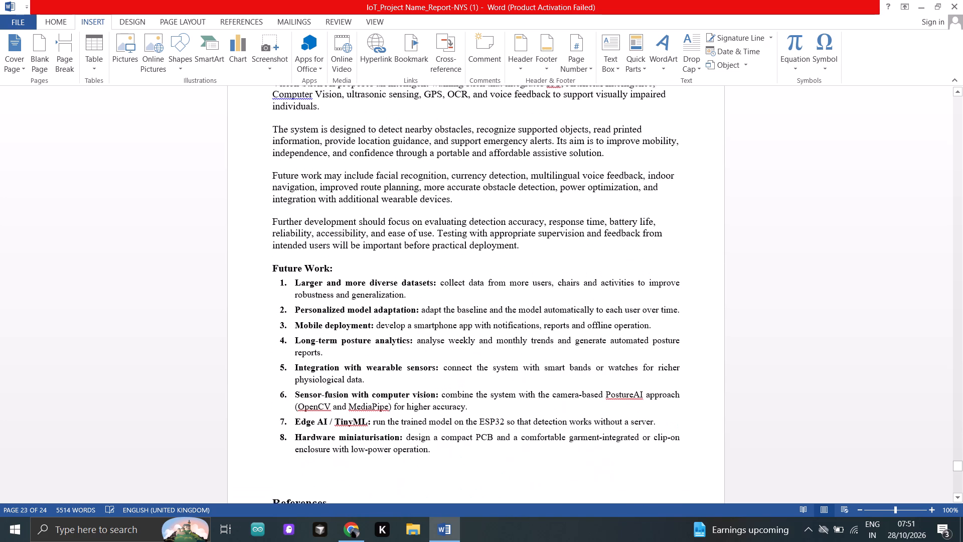
{"action": "scroll", "coordinate": [302, 216], "scroll_direction": "up", "scroll_amount": 1}
{"action": "scroll", "coordinate": [285, 224], "scroll_direction": "down", "scroll_amount": 1}
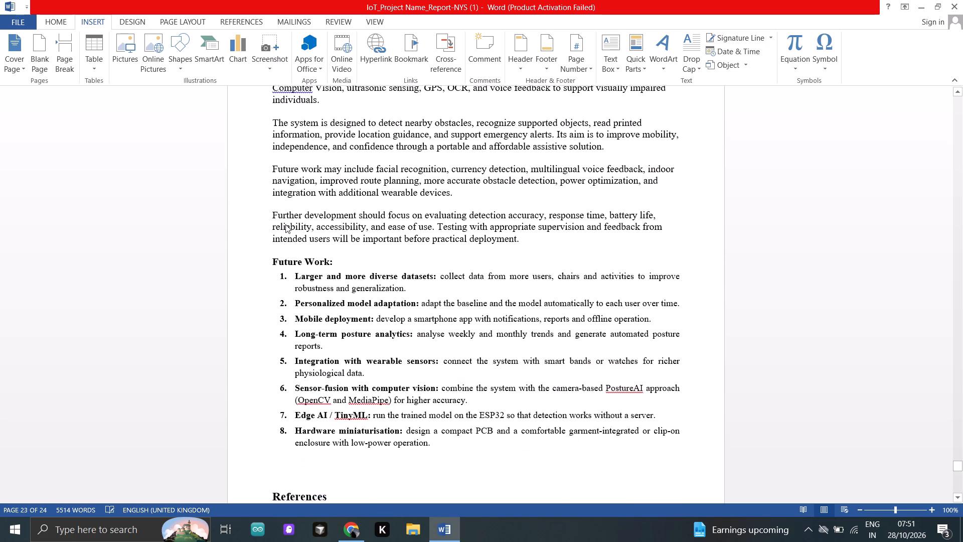
{"action": "scroll", "coordinate": [285, 224], "scroll_direction": "down", "scroll_amount": 1}
{"action": "left_click", "coordinate": [344, 174]}
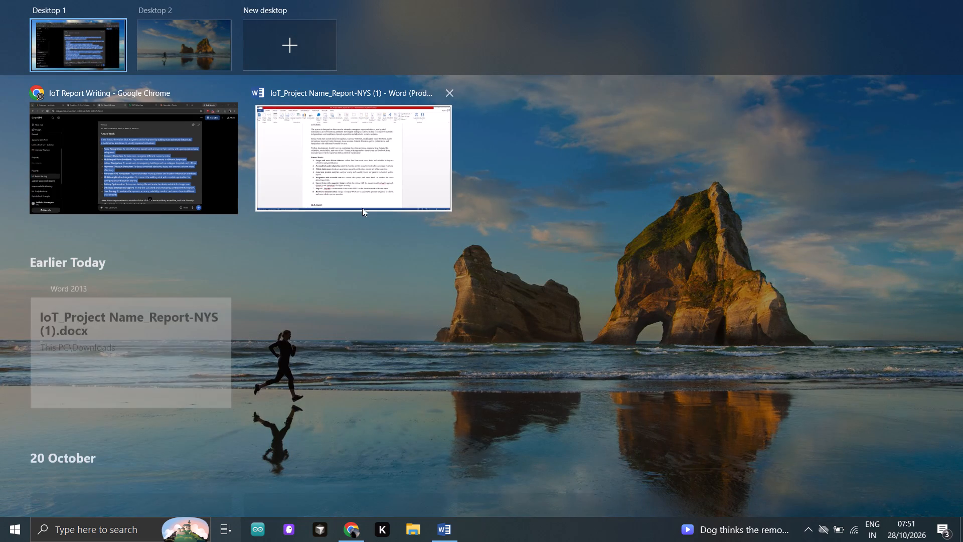
{"action": "scroll", "coordinate": [331, 296], "scroll_direction": "down", "scroll_amount": 2}
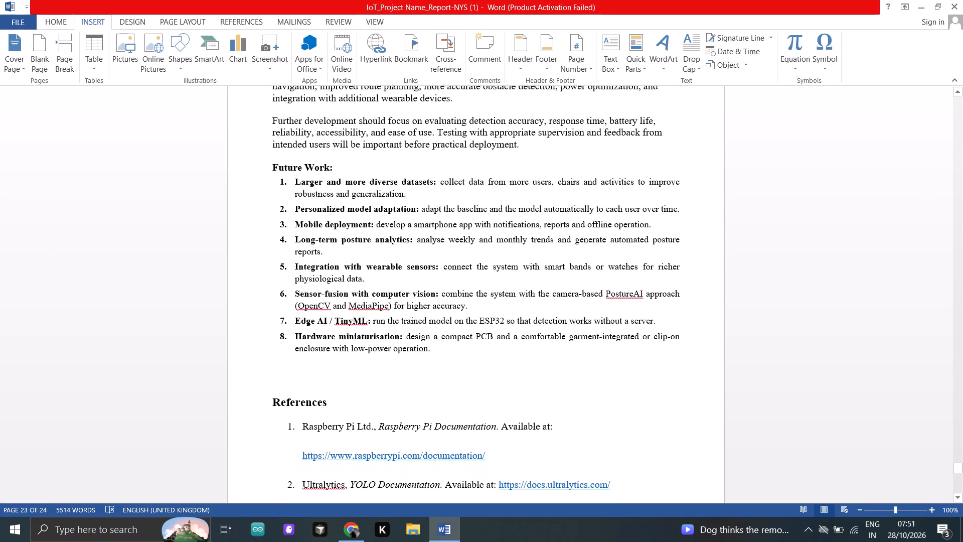
{"action": "left_click_drag", "start_coordinate": [427, 346], "coordinate": [272, 176]}
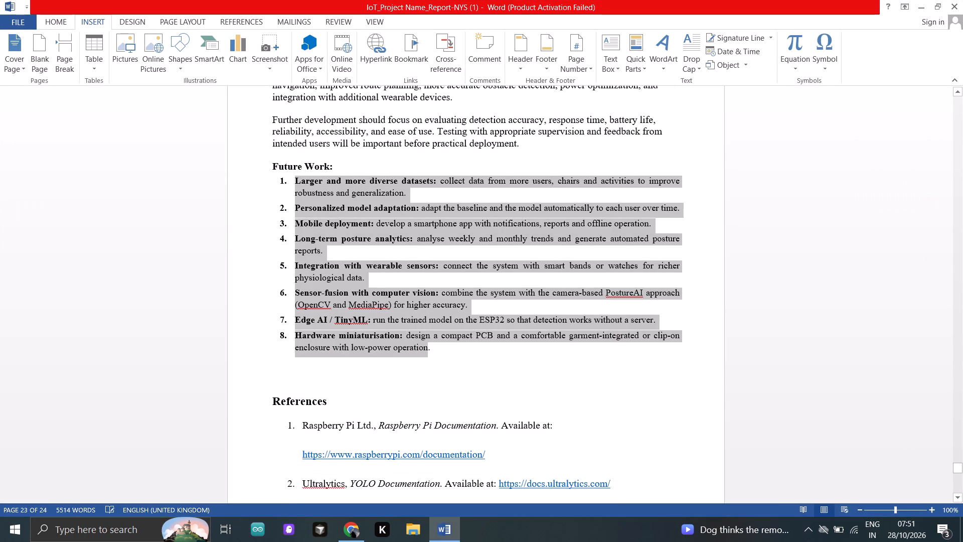
{"action": "left_click_drag", "start_coordinate": [272, 176], "coordinate": [272, 176]}
{"action": "key", "text": "BackSpace"}
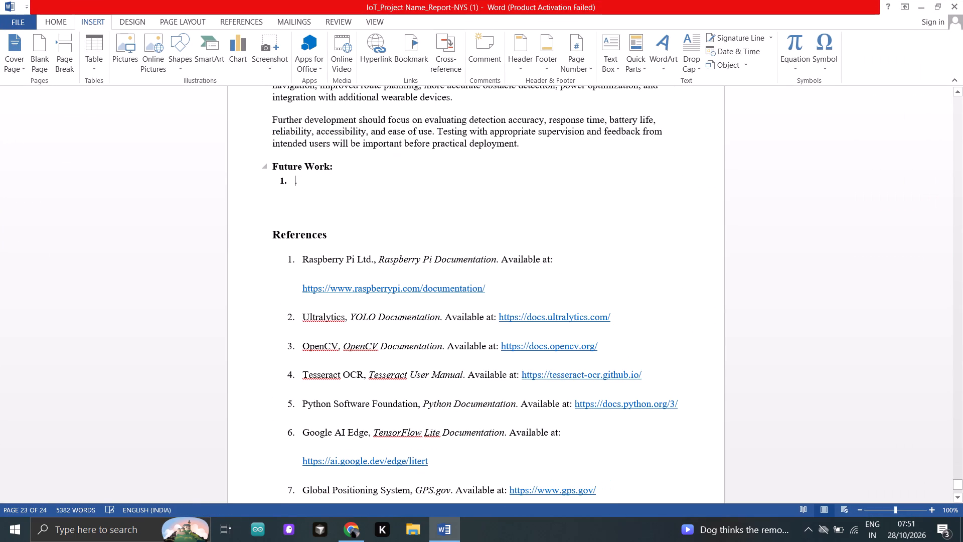
{"action": "key", "text": "ctrl+v"}
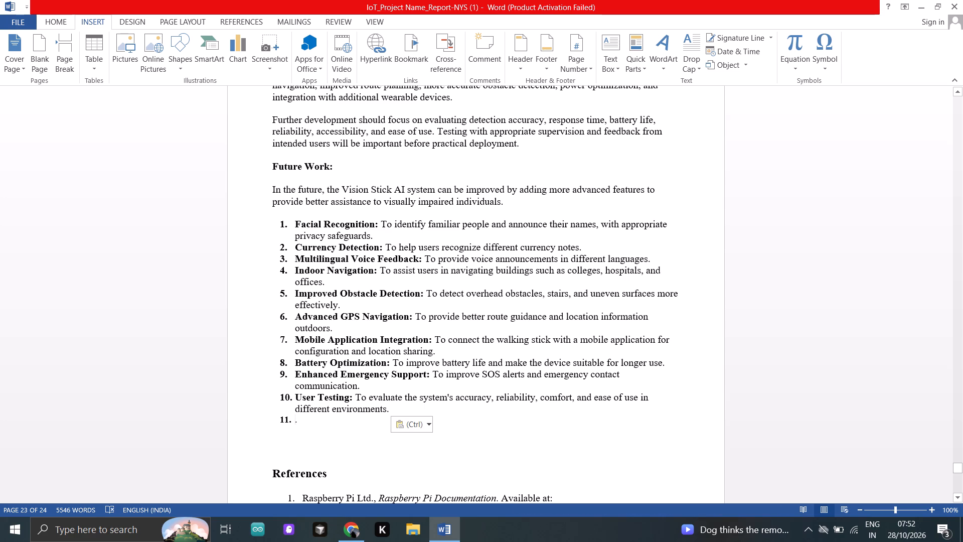
Set the line spacing of the numbered Future Work items, from Facial Recognition to User Testing, to 1.5.
{"action": "left_click_drag", "start_coordinate": [297, 224], "coordinate": [363, 413]}
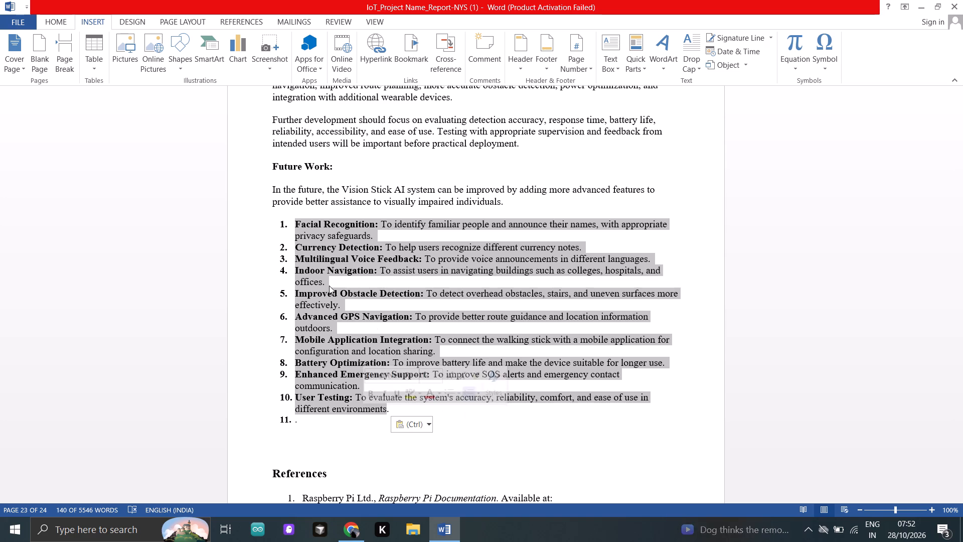
{"action": "left_click", "coordinate": [98, 20]}
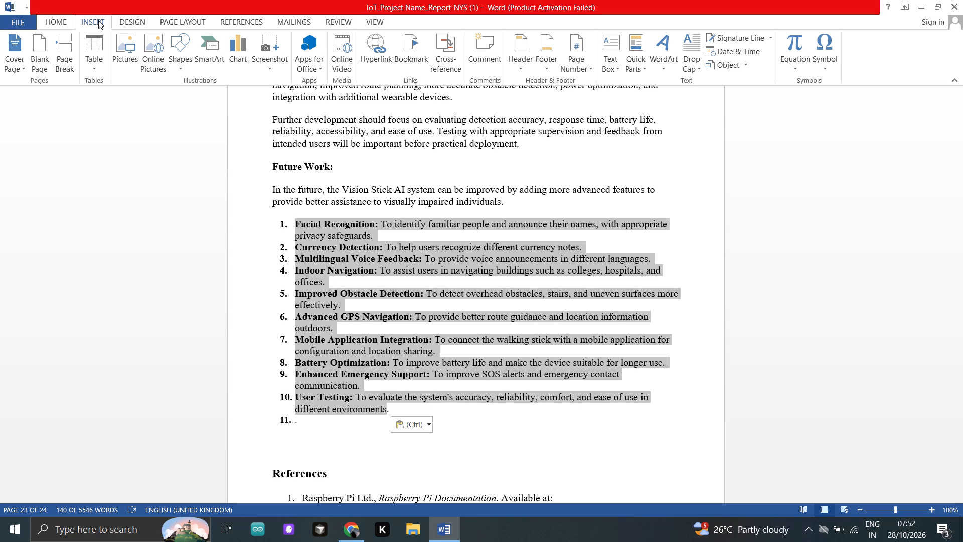
{"action": "left_click", "coordinate": [98, 20]}
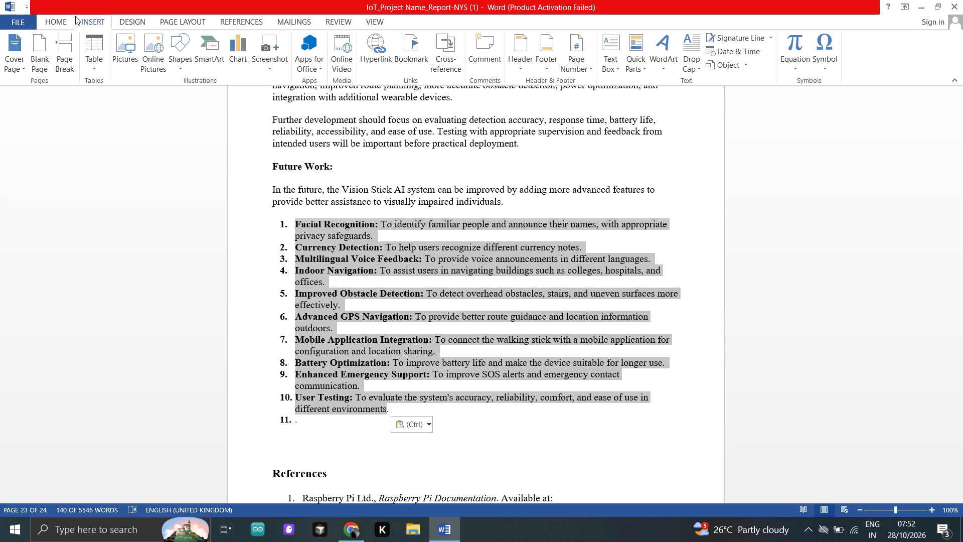
{"action": "left_click", "coordinate": [63, 19]}
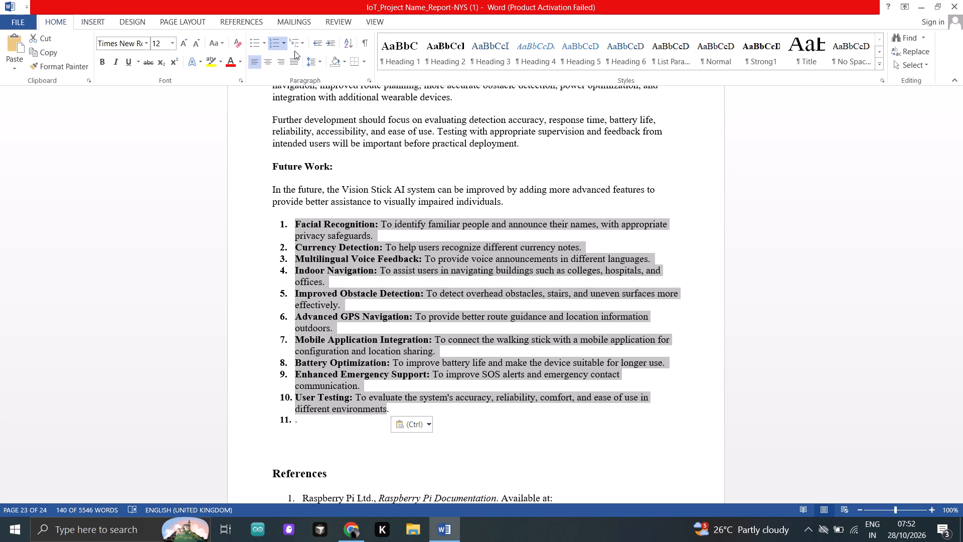
{"action": "left_click", "coordinate": [324, 61]}
{"action": "left_click", "coordinate": [322, 61]}
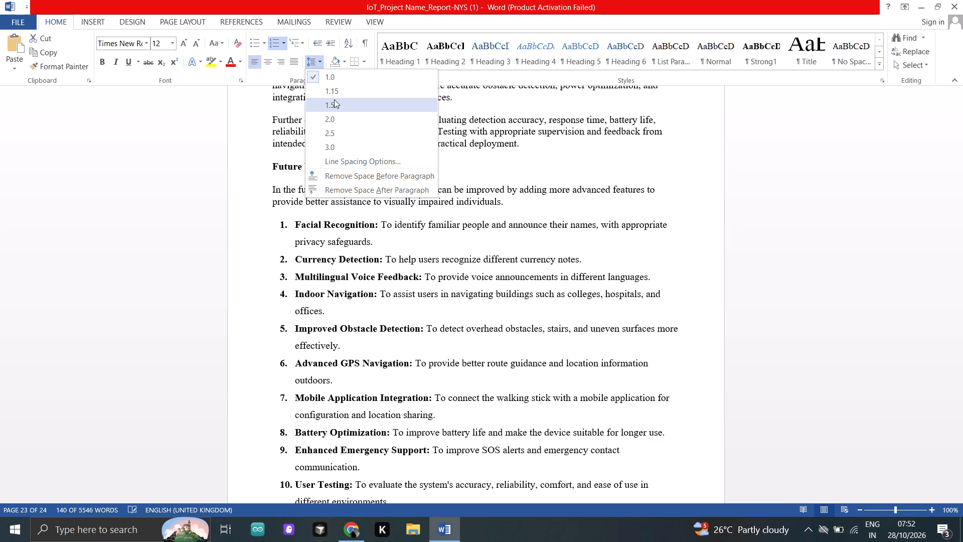
{"action": "left_click", "coordinate": [334, 99]}
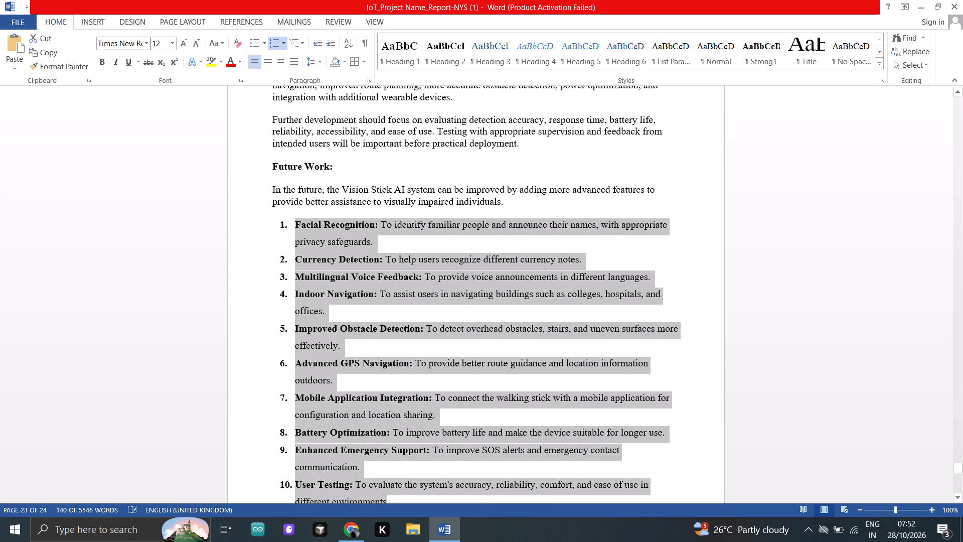
{"action": "left_click", "coordinate": [242, 245]}
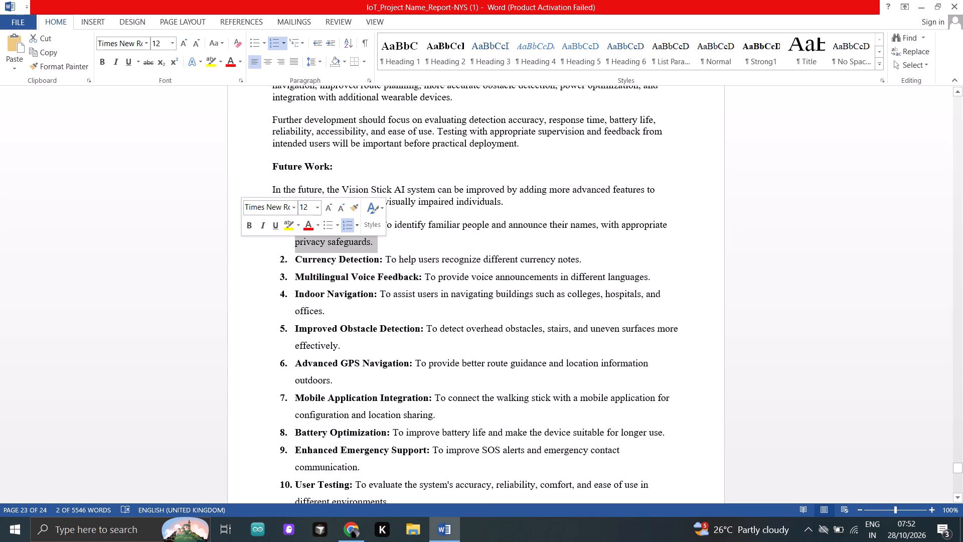
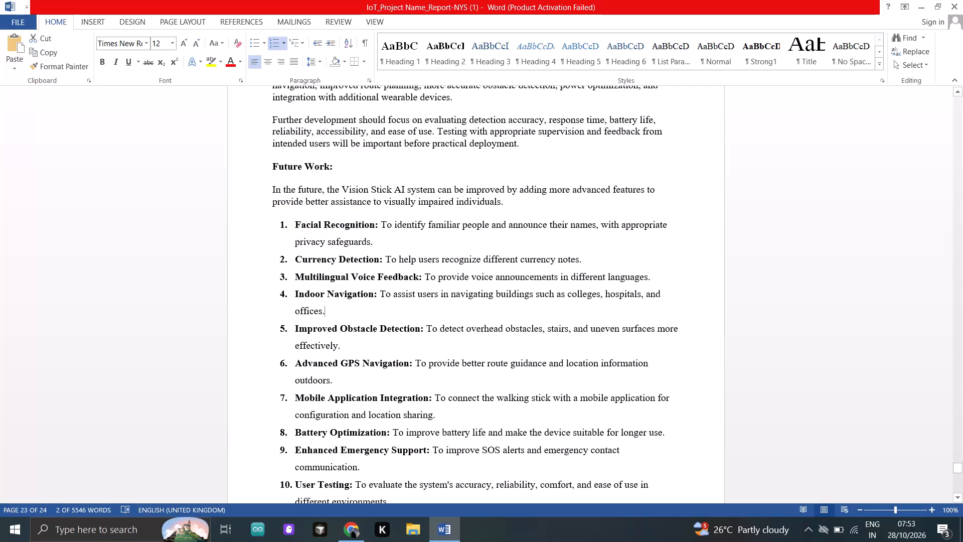
Delete the stray eleventh list item, containing only a full stop, below User Testing in the Future Work list.
{"action": "scroll", "coordinate": [403, 312], "scroll_direction": "down", "scroll_amount": 1}
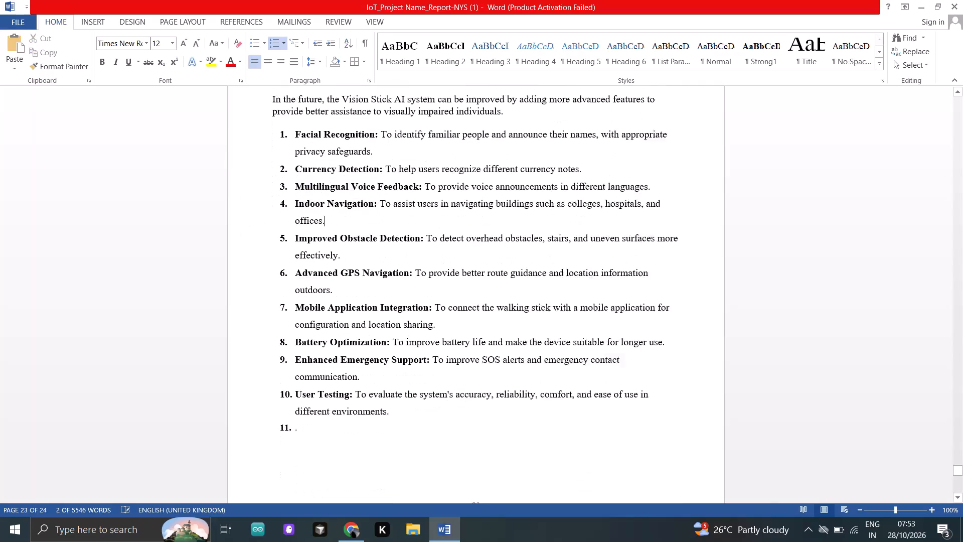
{"action": "scroll", "coordinate": [403, 312], "scroll_direction": "down", "scroll_amount": 2}
{"action": "scroll", "coordinate": [357, 377], "scroll_direction": "down", "scroll_amount": 2}
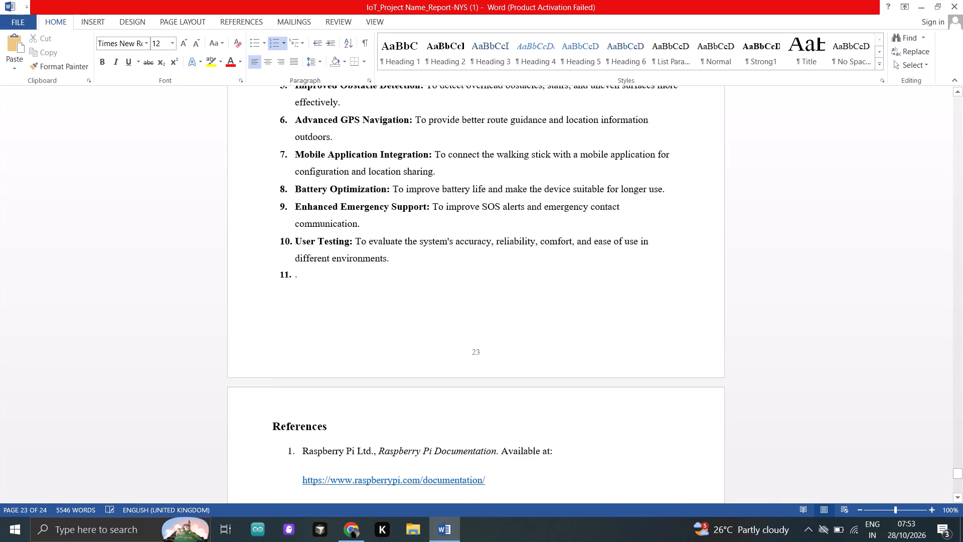
{"action": "scroll", "coordinate": [357, 377], "scroll_direction": "down", "scroll_amount": 1}
{"action": "left_click_drag", "start_coordinate": [303, 247], "coordinate": [268, 251]}
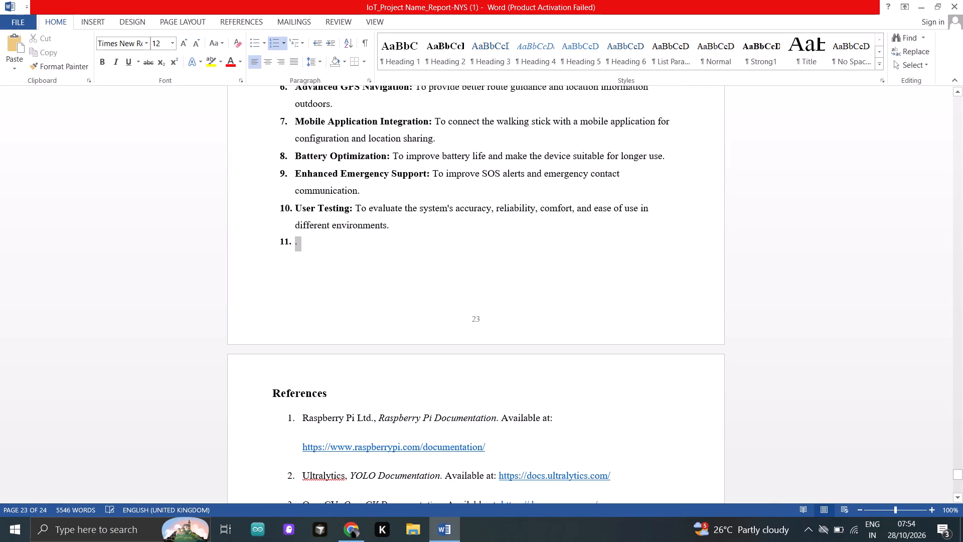
{"action": "left_click_drag", "start_coordinate": [268, 251], "coordinate": [267, 251]}
{"action": "key", "text": "BackSpace"}
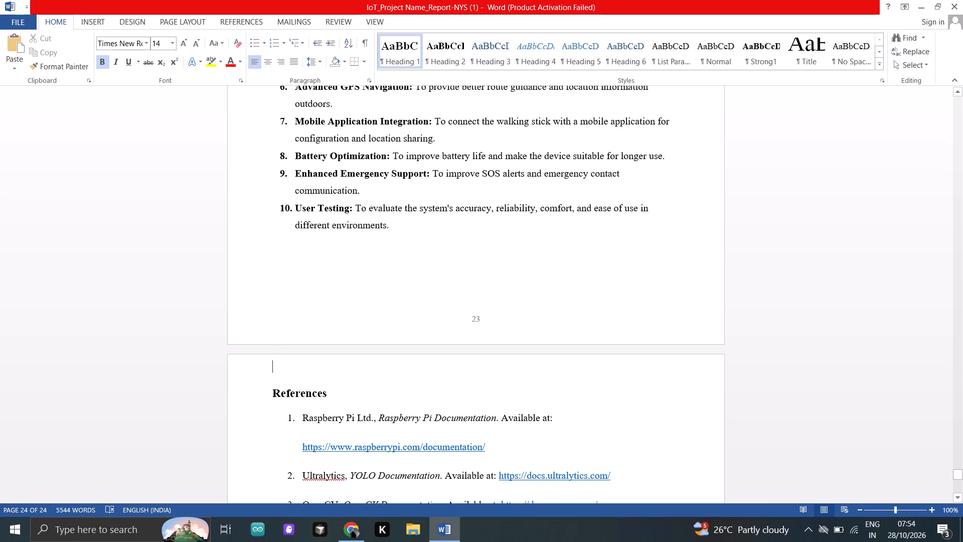
Look back through the report from References up to Step 7 and Model Performance Comparison for remaining SmartPosture content.
{"action": "scroll", "coordinate": [415, 227], "scroll_direction": "up", "scroll_amount": 11}
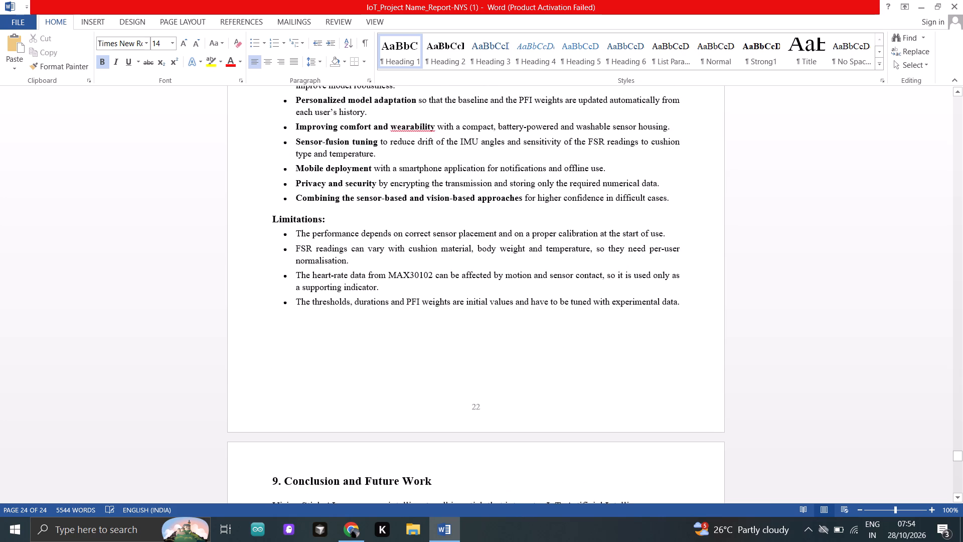
{"action": "scroll", "coordinate": [415, 227], "scroll_direction": "up", "scroll_amount": 12}
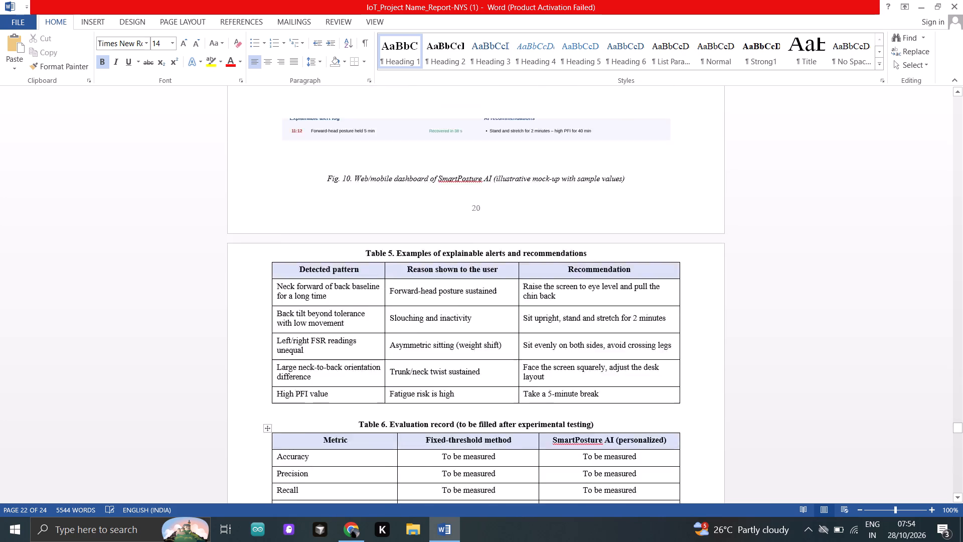
{"action": "scroll", "coordinate": [415, 227], "scroll_direction": "up", "scroll_amount": 17}
{"action": "scroll", "coordinate": [415, 227], "scroll_direction": "up", "scroll_amount": 7}
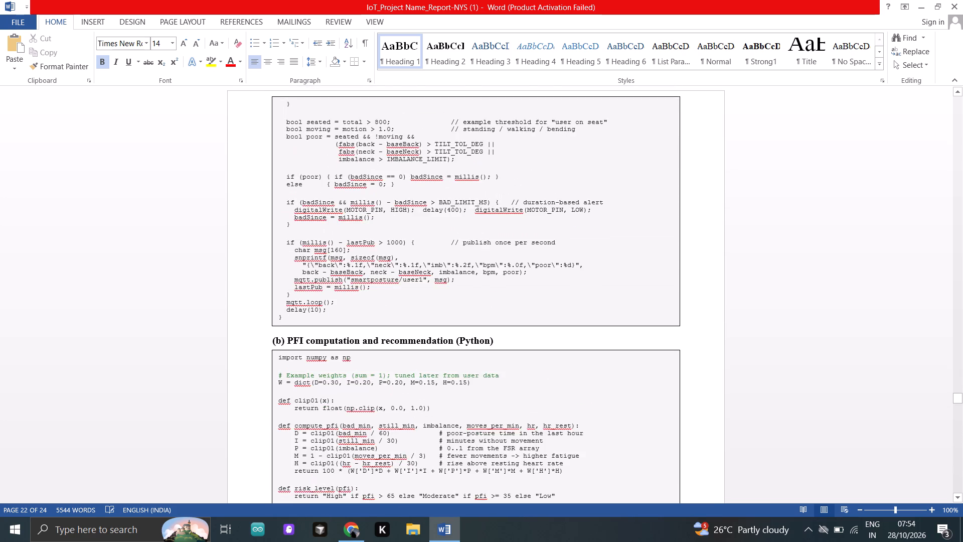
{"action": "scroll", "coordinate": [415, 227], "scroll_direction": "up", "scroll_amount": 14}
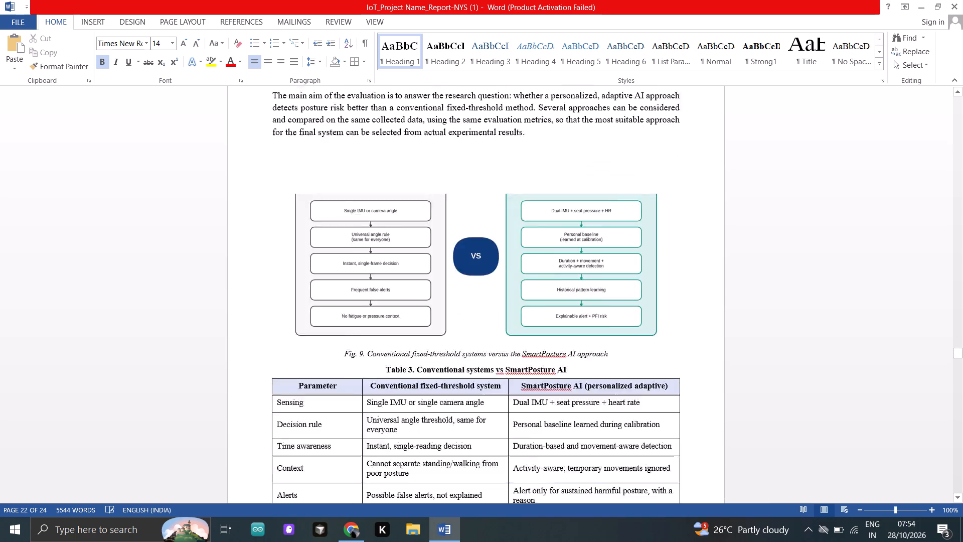
{"action": "scroll", "coordinate": [415, 227], "scroll_direction": "up", "scroll_amount": 7}
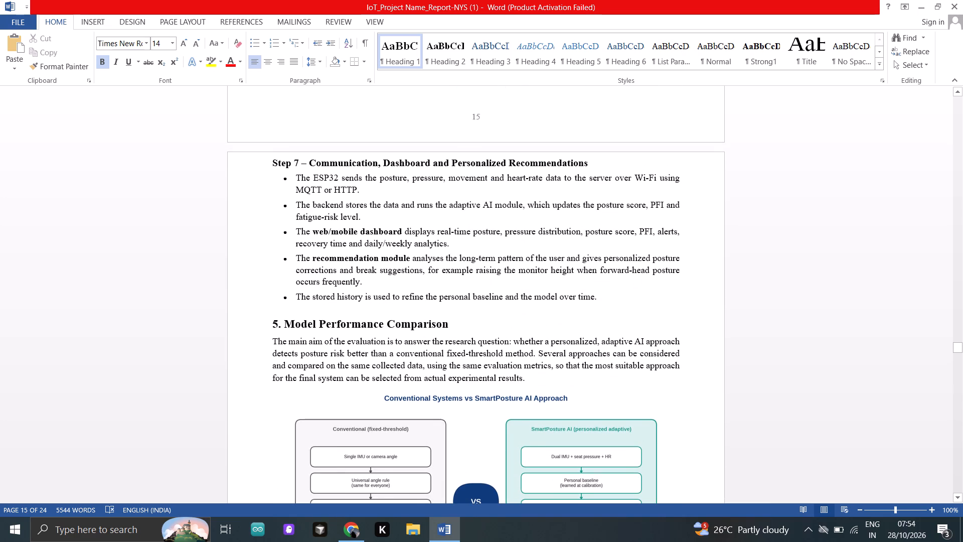